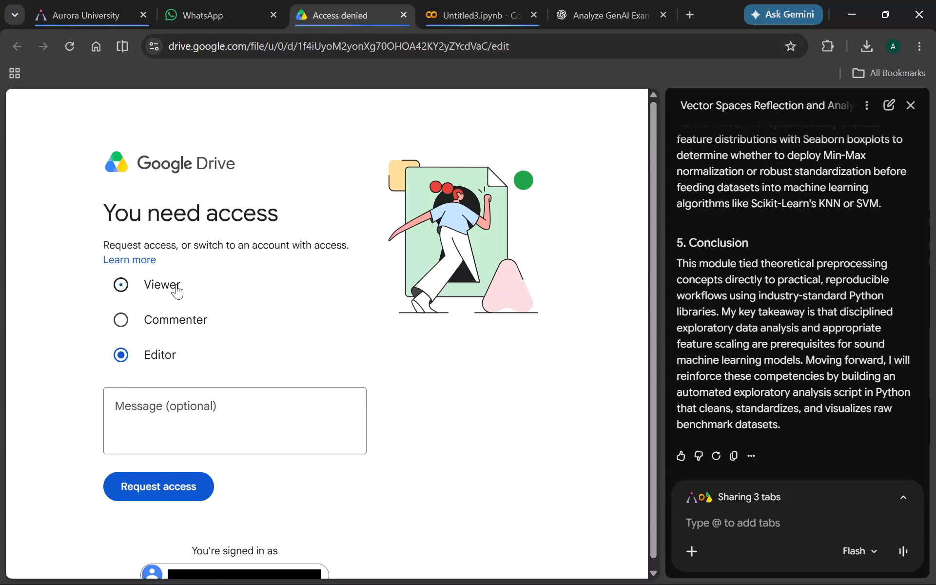
# Send a request for Viewer access to the restricted Google Drive file, without a message.
pyautogui.click(161, 486)
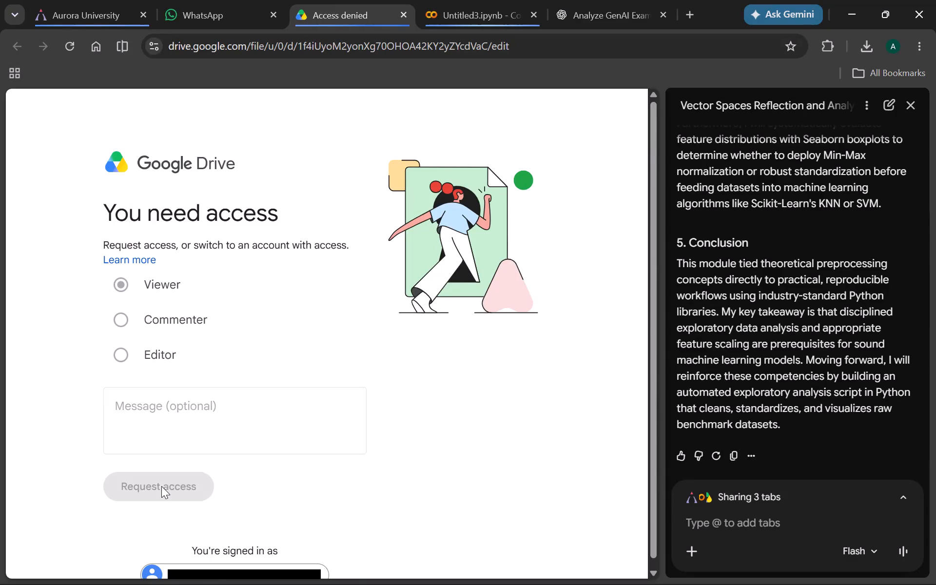
pyautogui.scroll(-2, 161, 486)
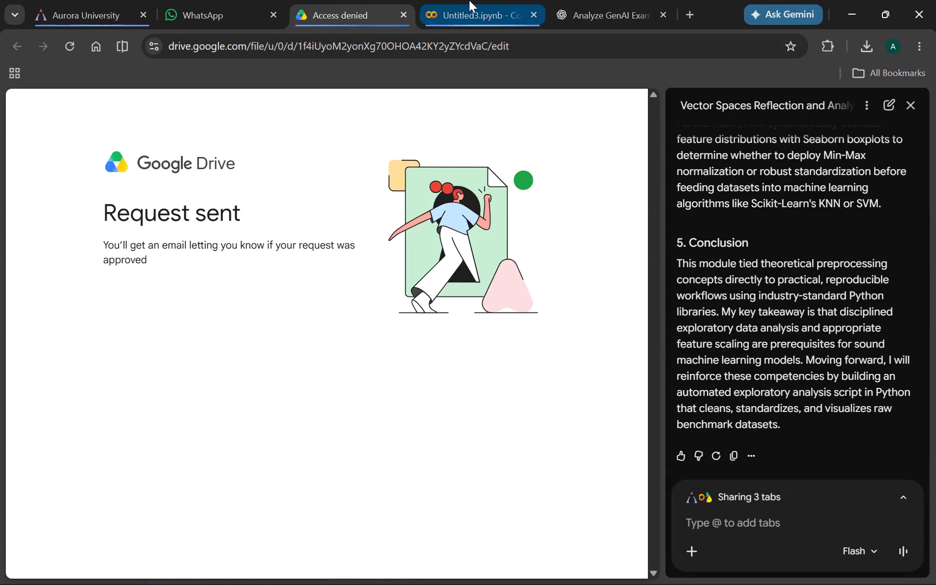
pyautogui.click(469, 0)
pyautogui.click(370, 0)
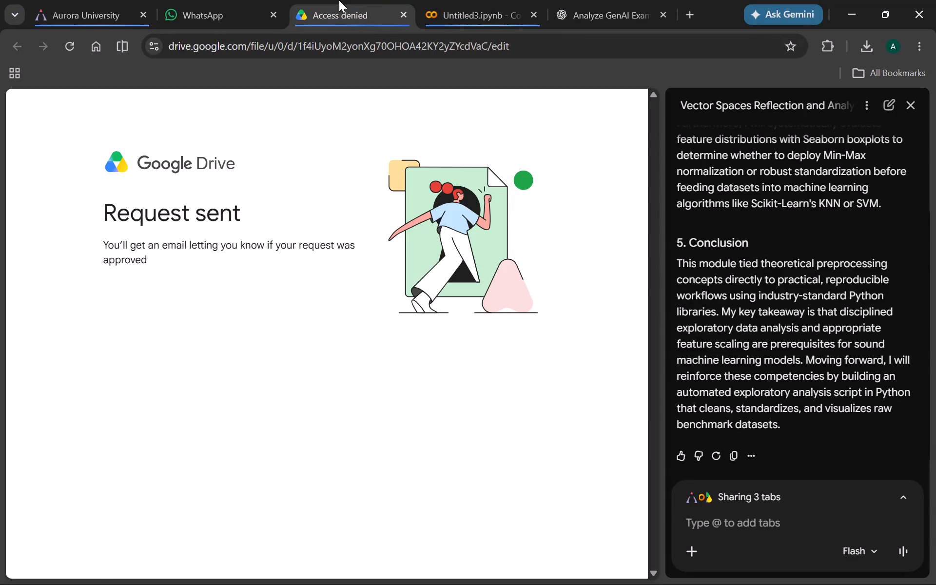
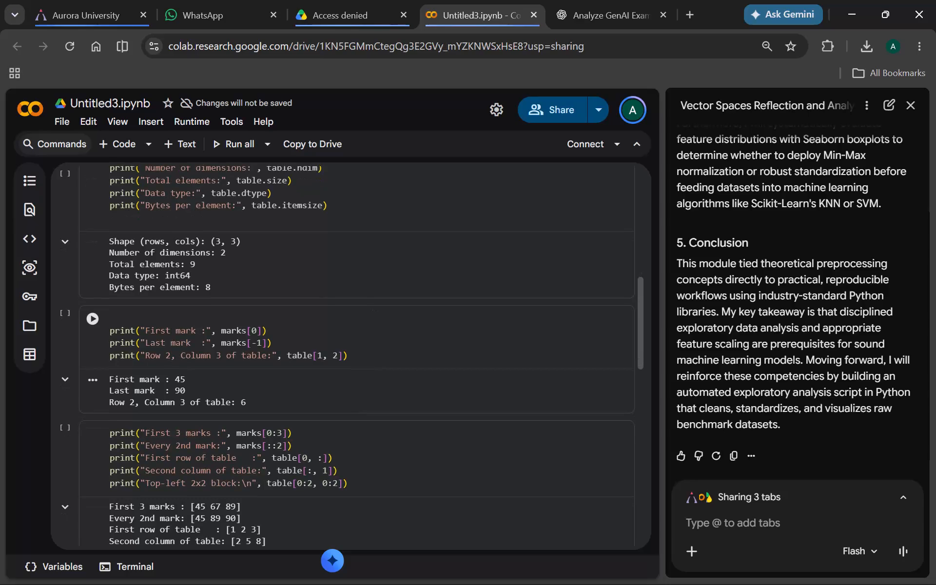
# Review the code cells and their outputs throughout the Untitled3.ipynb Colab notebook.
pyautogui.scroll(-2, 371, 312)
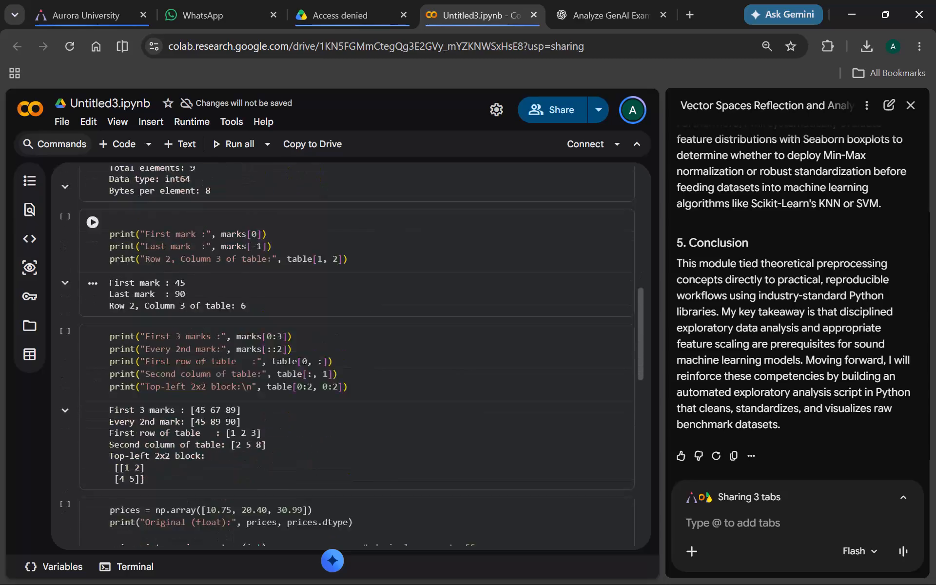
pyautogui.scroll(-5, 371, 312)
pyautogui.scroll(2, 371, 312)
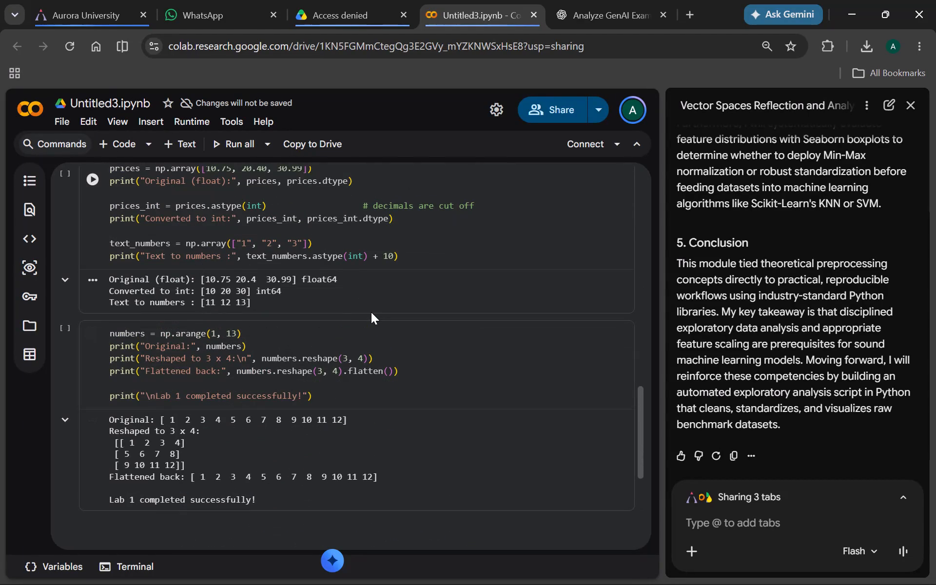
pyautogui.scroll(10, 371, 312)
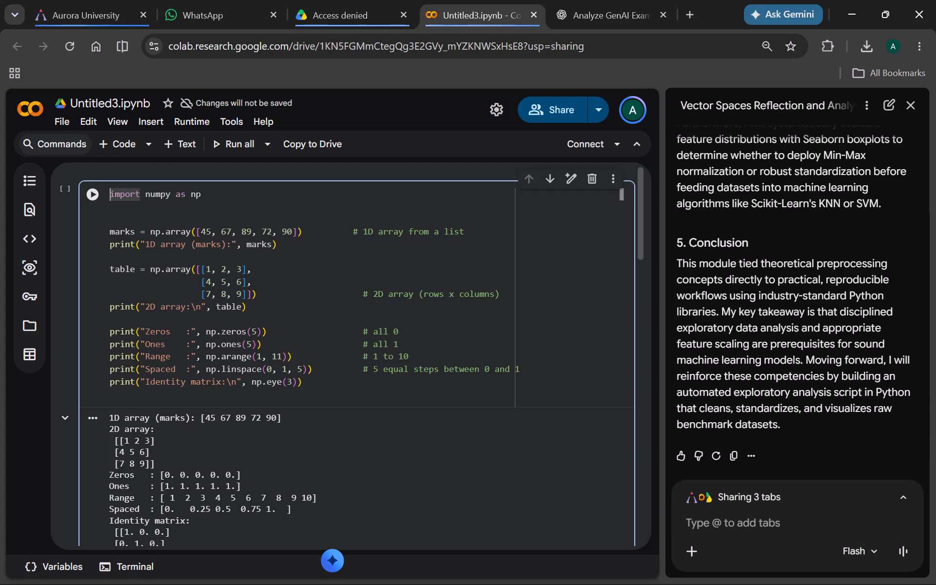
# Switch to the FDS-LAB-2 lab report document in Word.
pyautogui.hotkey('alt', 'Tab')
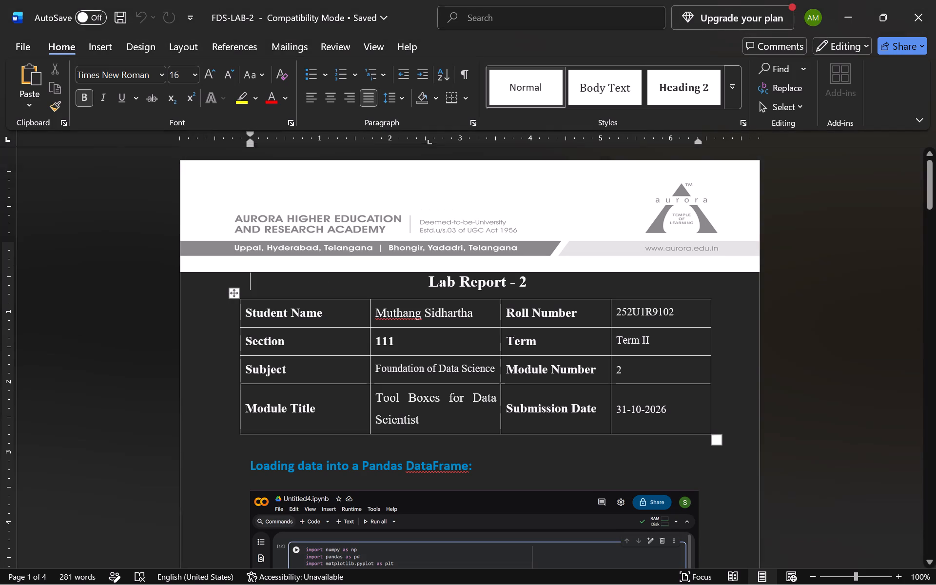
# Review the FDS-LAB-2 lab report from the details table and DataFrame screenshots through the Explanation and Selecting and filtering sections.
pyautogui.scroll(-1, 371, 312)
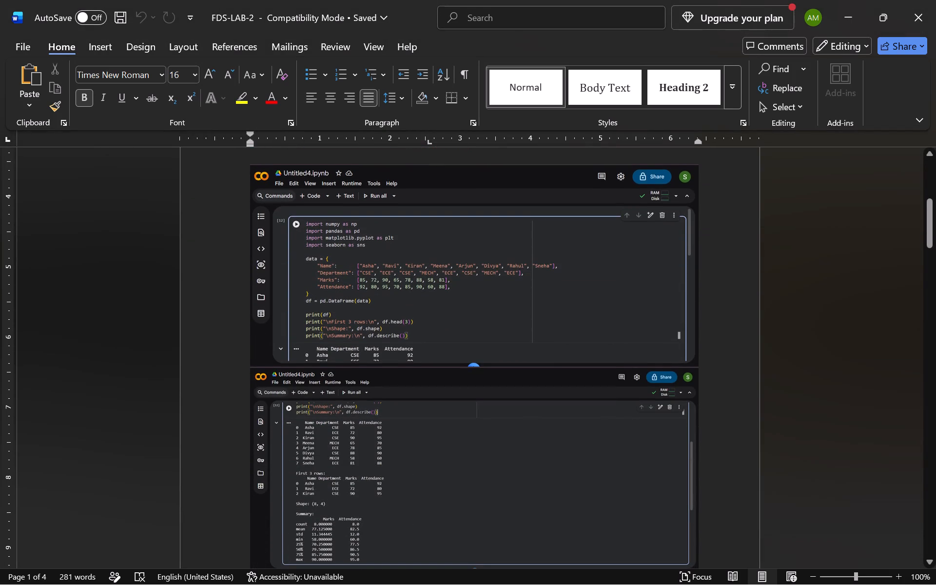
pyautogui.scroll(1, 371, 312)
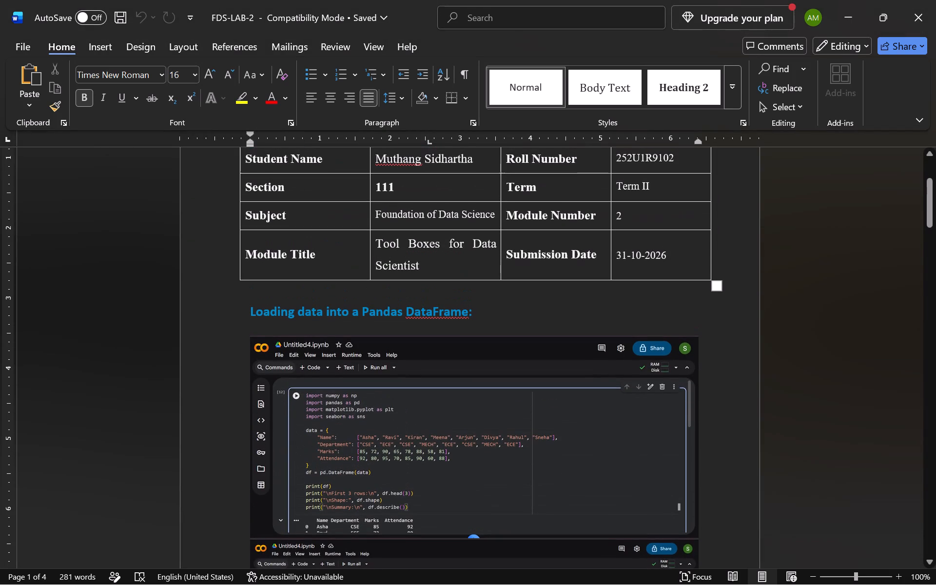
pyautogui.scroll(-1, 371, 312)
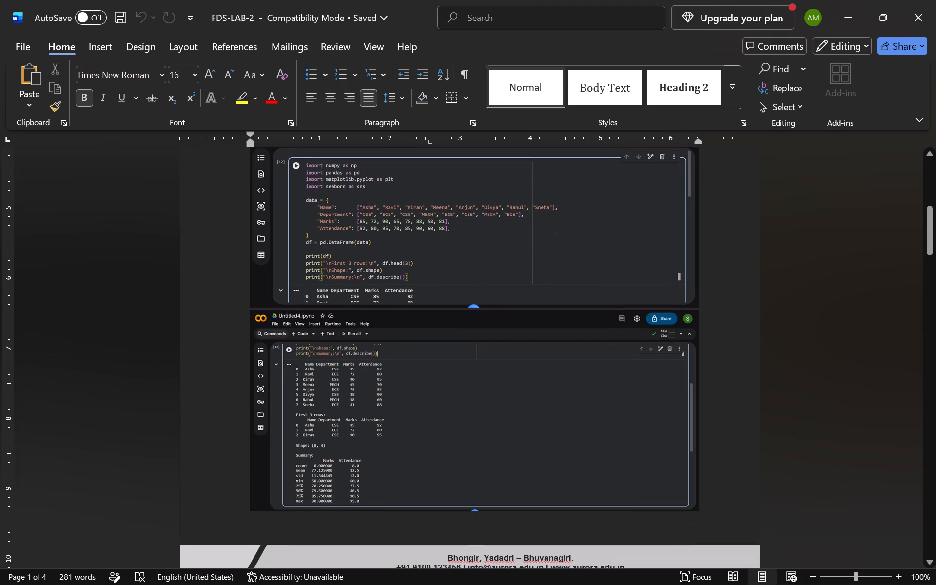
pyautogui.scroll(-2, 371, 312)
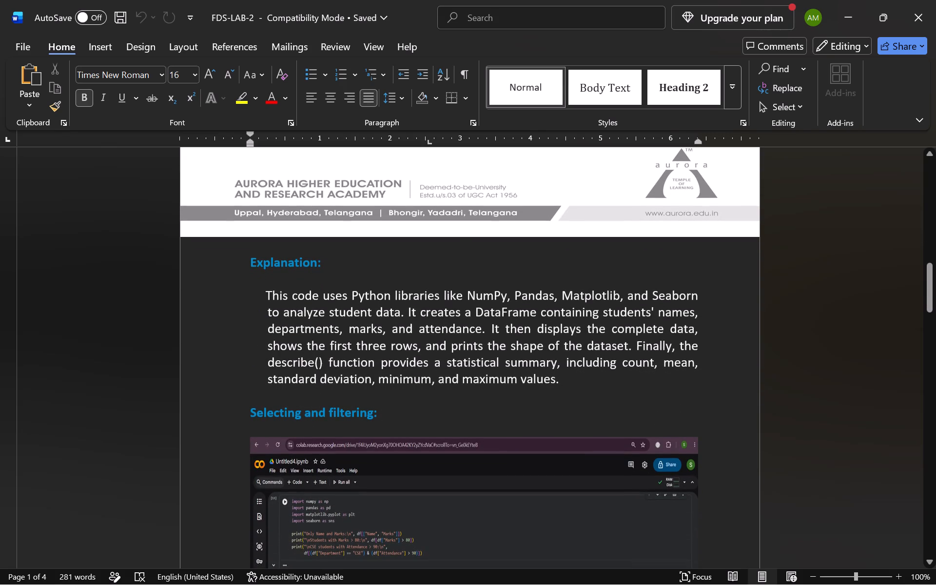
# Switch to the Untitled3.ipynb Colab notebook in Chrome and examine the first cell's NumPy array code and its output.
pyautogui.hotkey('alt', 'Tab')
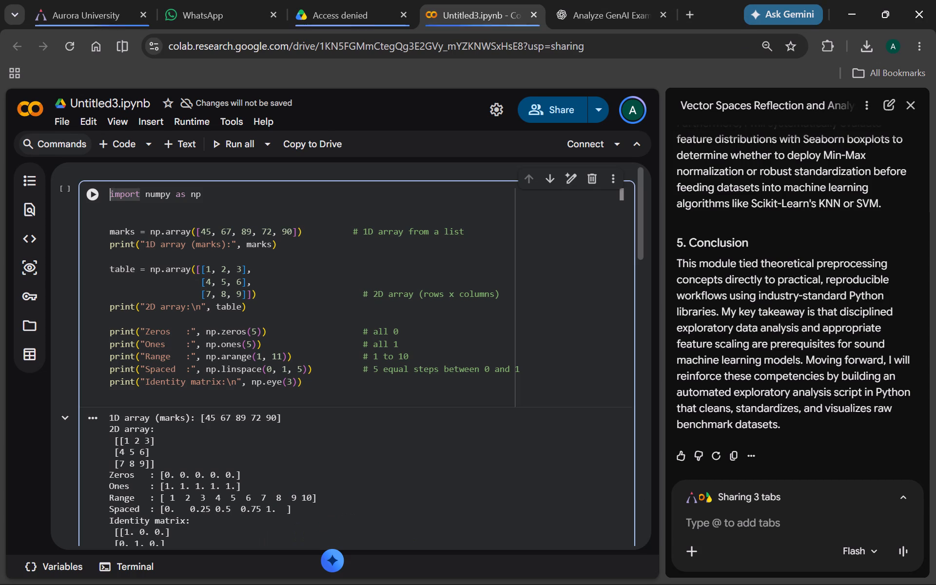
pyautogui.scroll(-1, 340, 441)
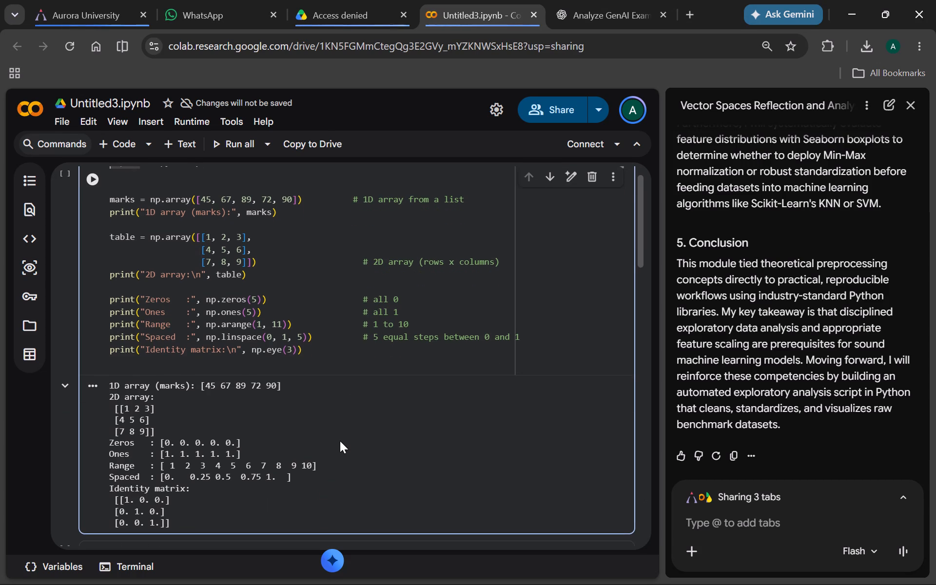
# Switch back to the FDS-LAB-2 report in Word and return to the Lab Report - 2 title and details table.
pyautogui.hotkey('alt', 'Tab')
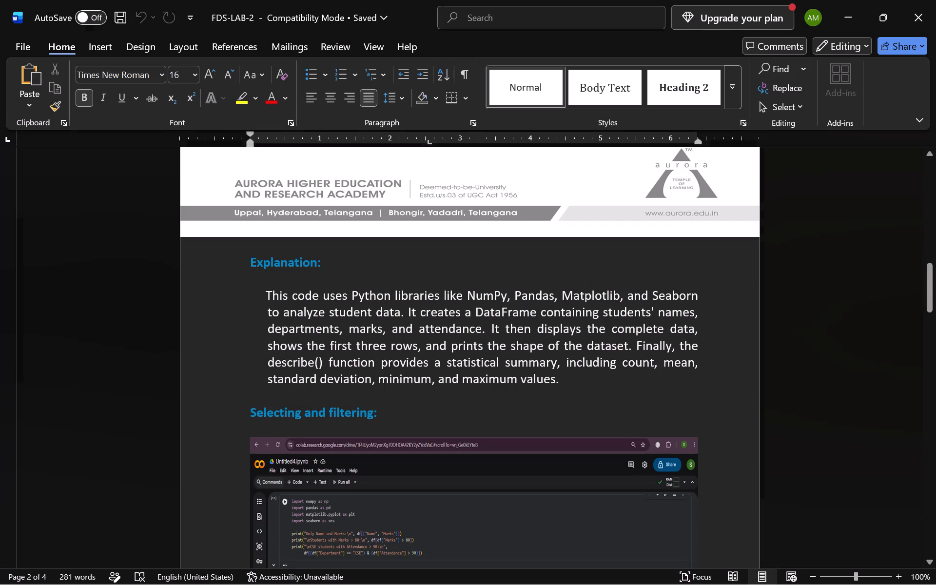
pyautogui.scroll(7, 340, 441)
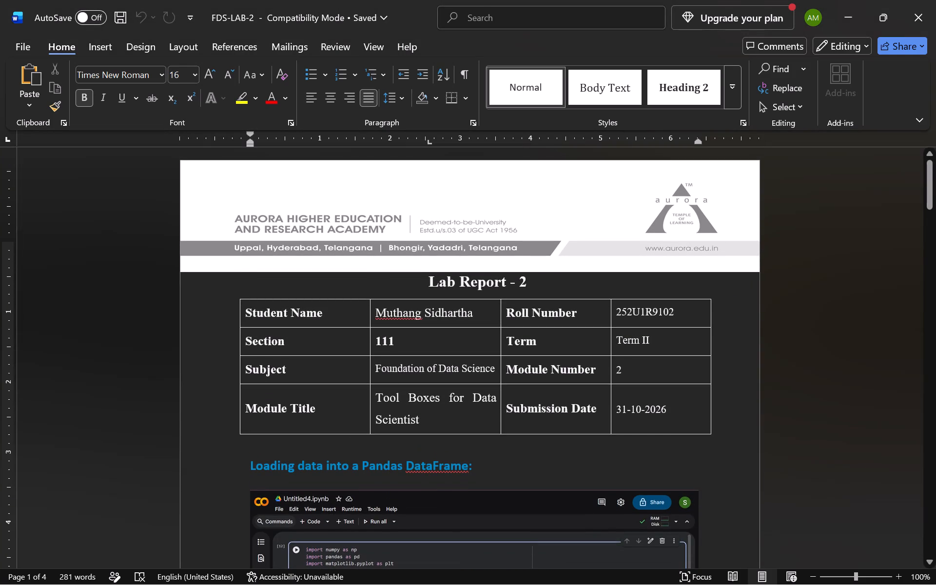
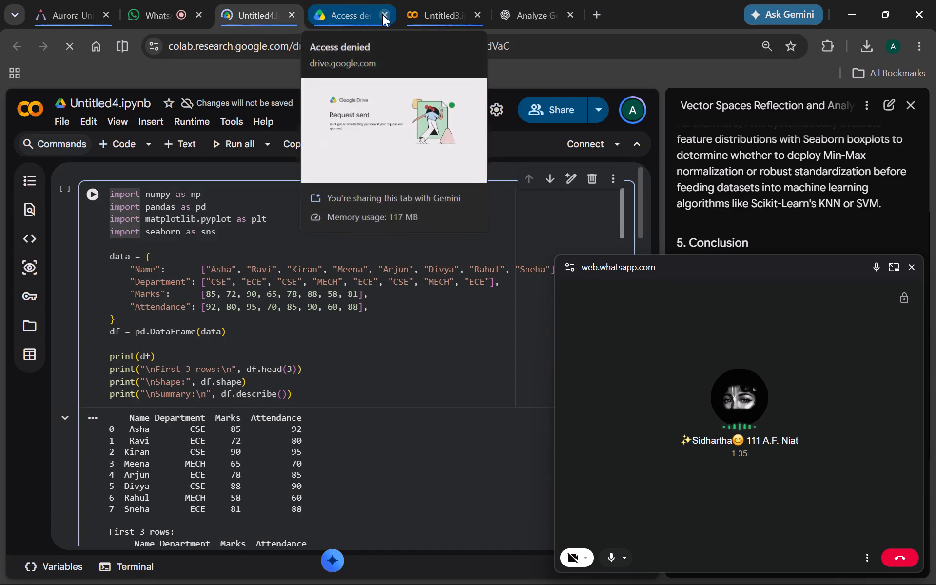
# Close the Access denied Google Drive tab and look over the DataFrame code and its output in Untitled4.ipynb.
pyautogui.click(382, 14)
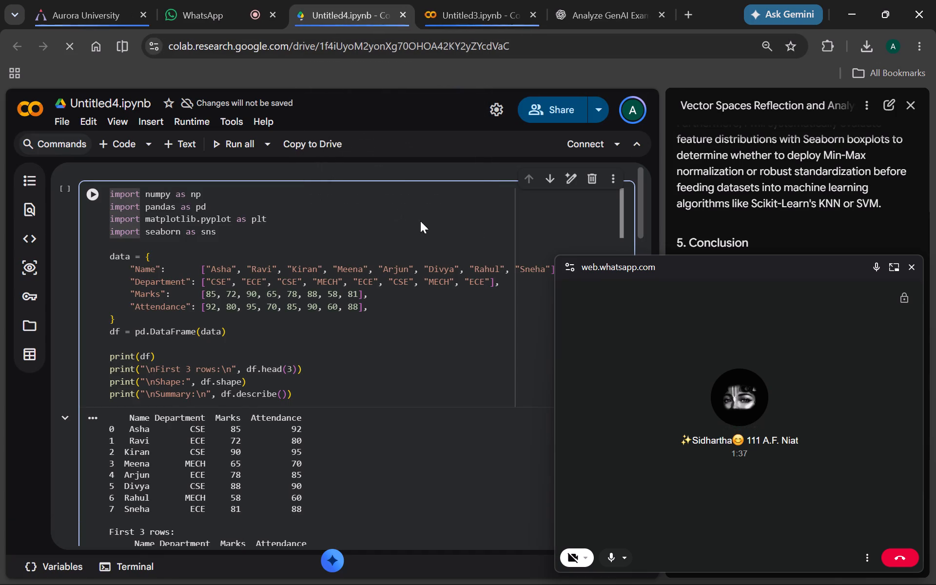
pyautogui.scroll(-1, 420, 221)
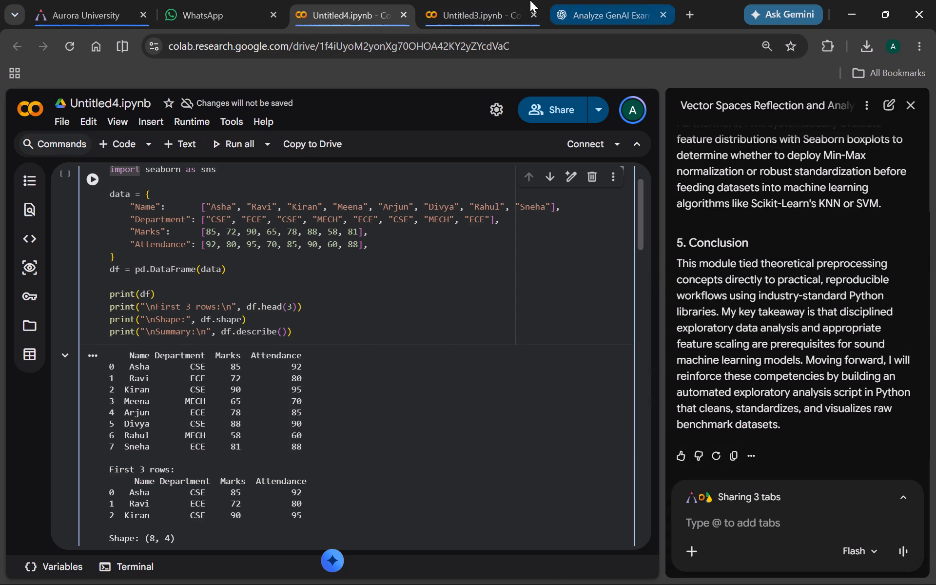
# Switch from the Untitled4.ipynb notebook to the Untitled3.ipynb notebook with the NumPy array code.
pyautogui.click(468, 0)
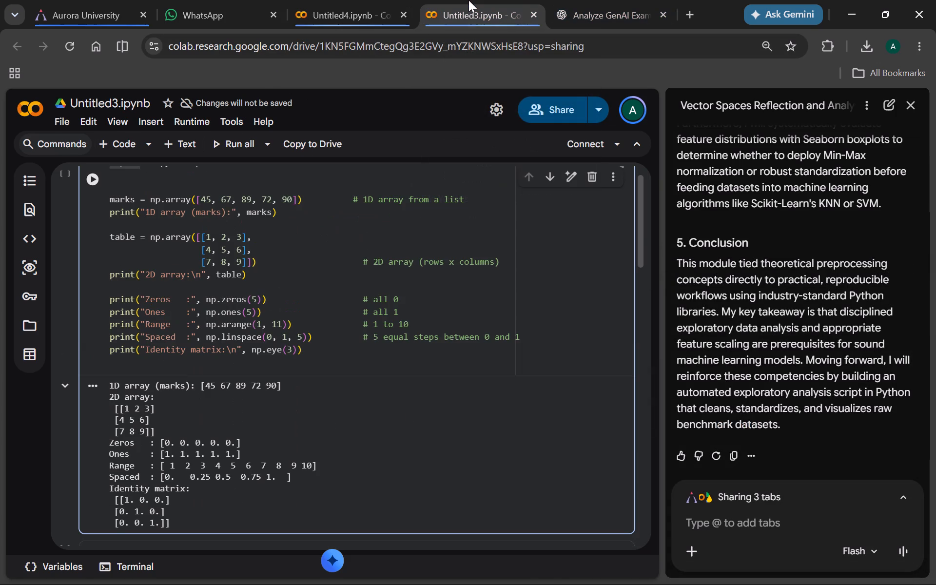
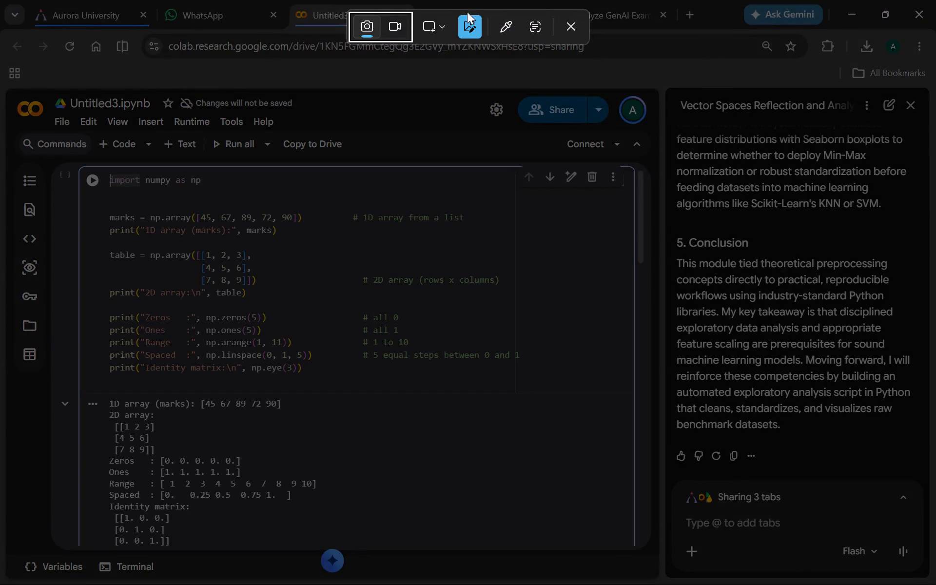
# Close the Gemini chat beside the notebook and capture a screenshot of the full-width Untitled3.ipynb page with the NumPy code and output.
pyautogui.click(570, 23)
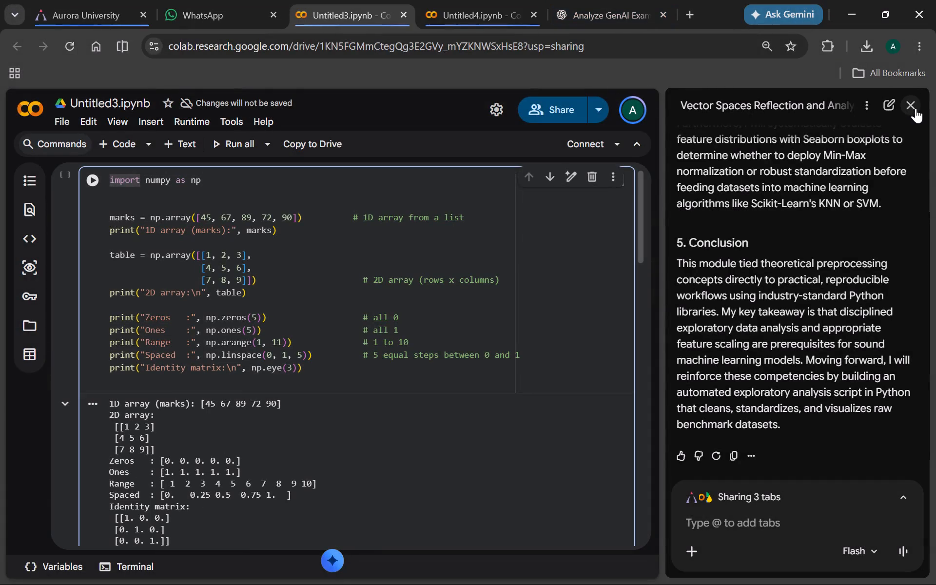
pyautogui.click(916, 108)
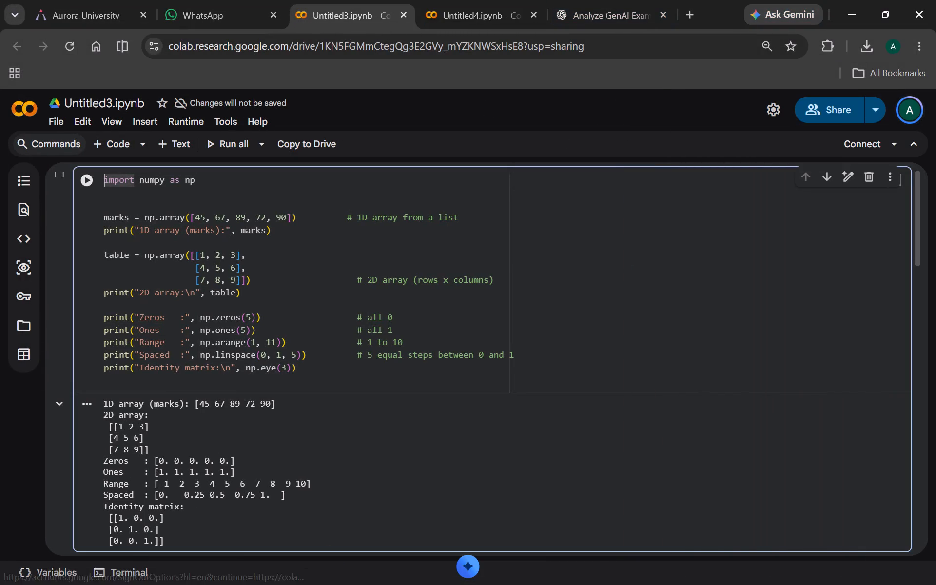
pyautogui.press('shift+super+s')
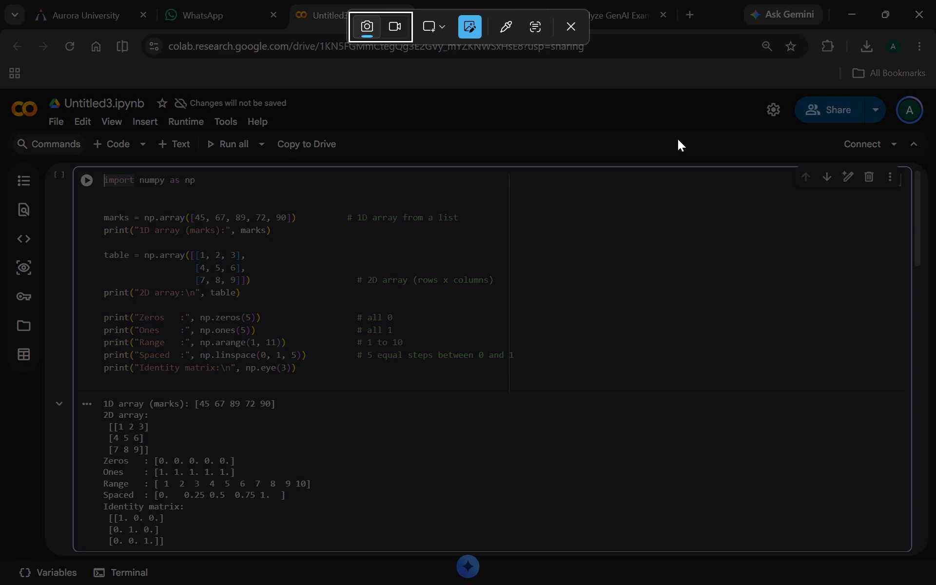
pyautogui.moveTo(0, 87); pyautogui.dragTo(935, 584)
pyautogui.click(315, 57)
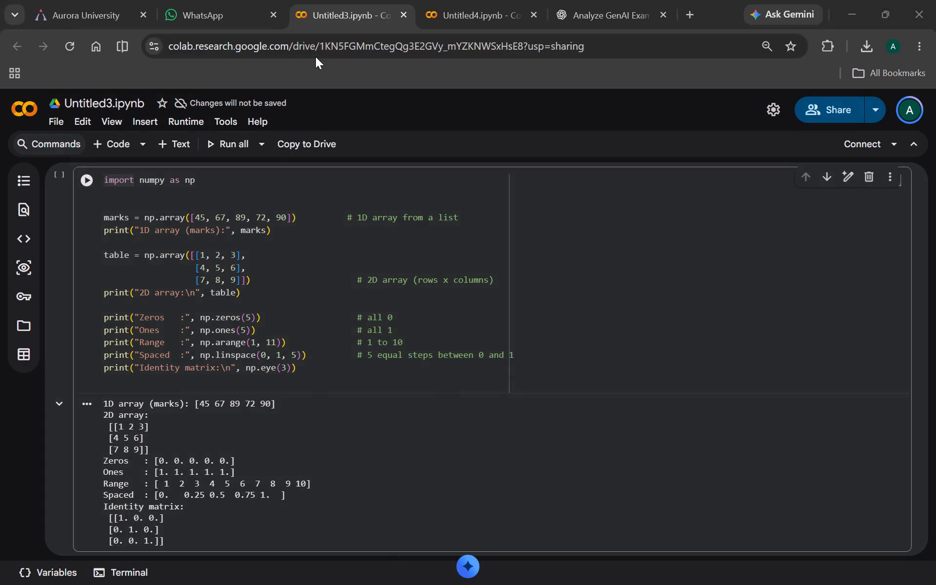
# Switch to the Reflective Lab Journal – 1 document in Word and paste the notebook screenshot below the MODULE-1 heading.
pyautogui.hotkey('alt', 'Tab')
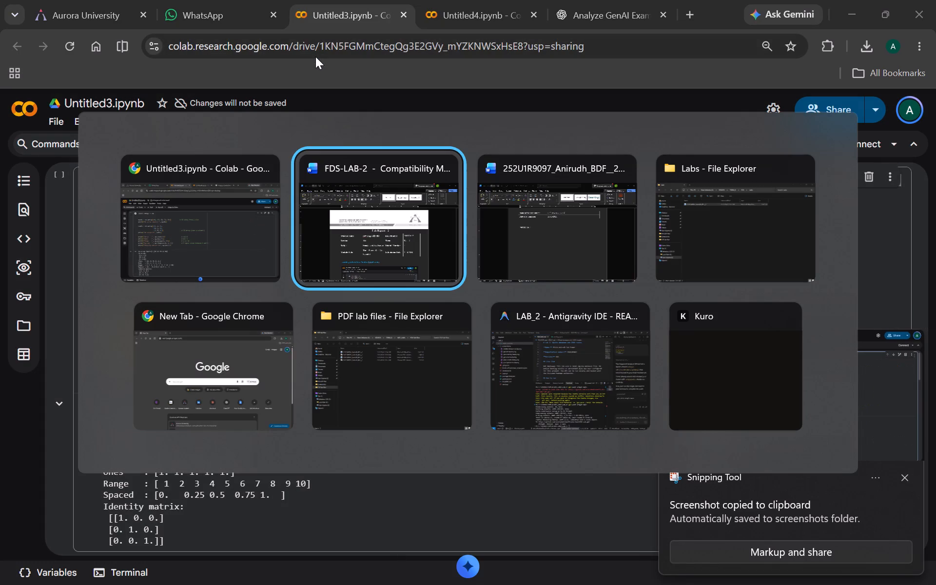
pyautogui.hotkey('alt', 'Tab')
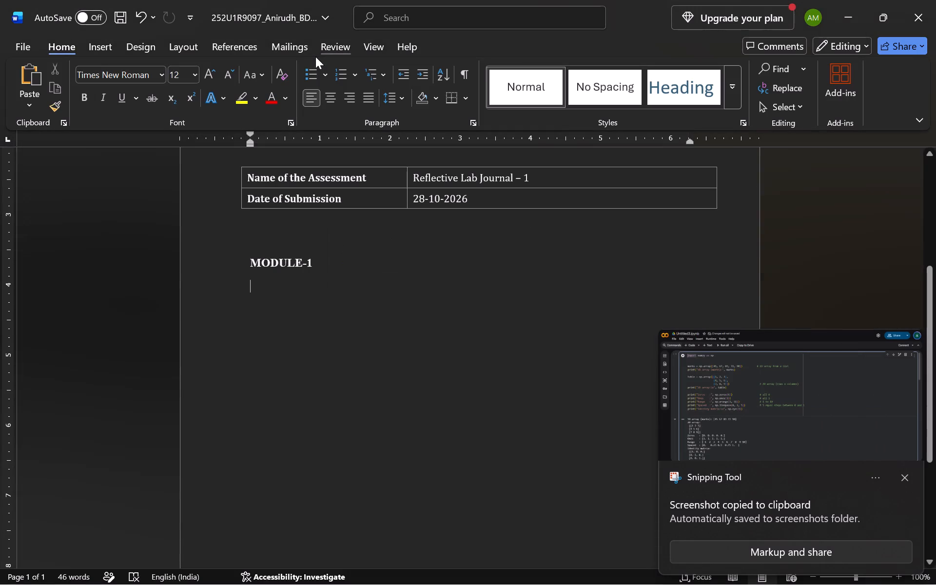
pyautogui.hotkey('ctrl', 'v')
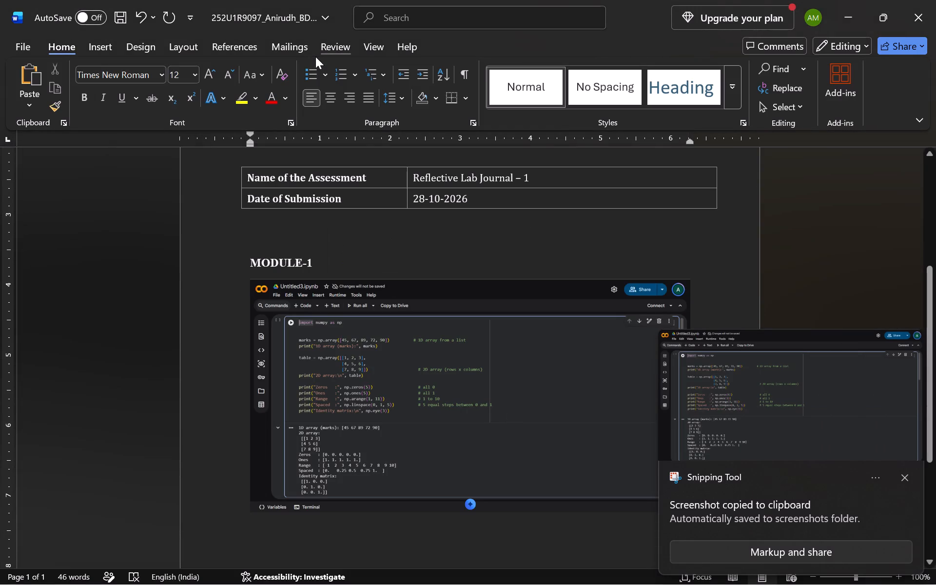
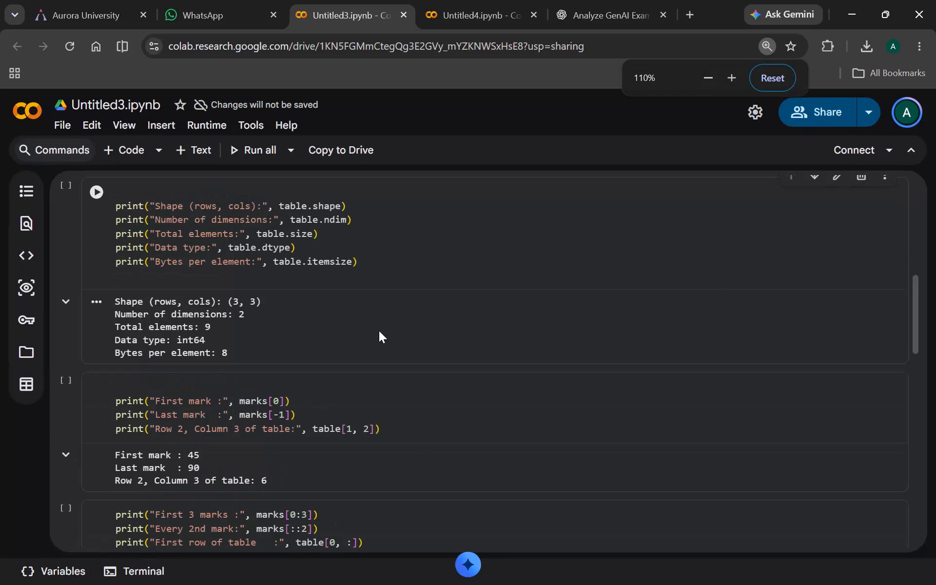
# Capture a screenshot of the Untitled3.ipynb page showing the table shape, dimensions, size, data type and itemsize code with its output.
pyautogui.scroll(2, 379, 331)
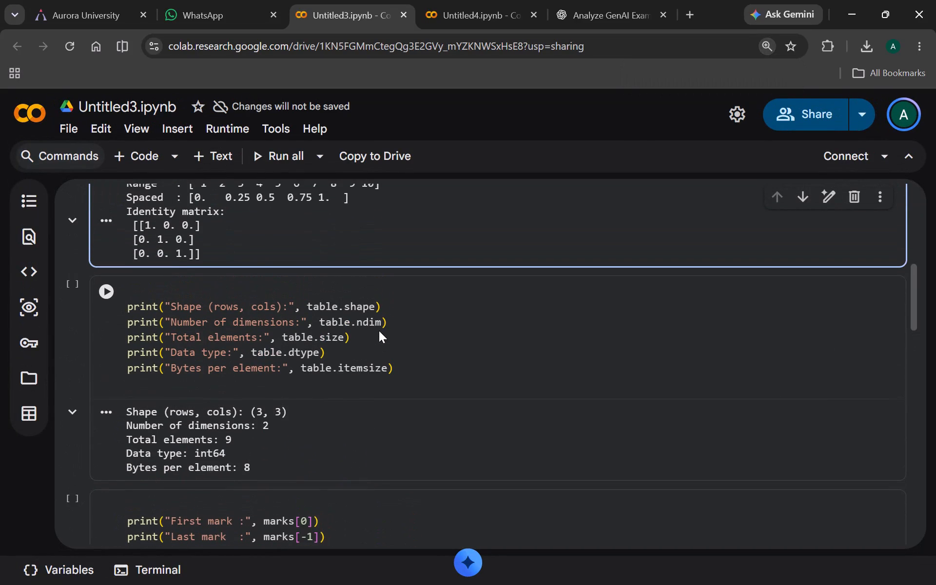
pyautogui.scroll(1, 379, 331)
pyautogui.press('shift+super+s')
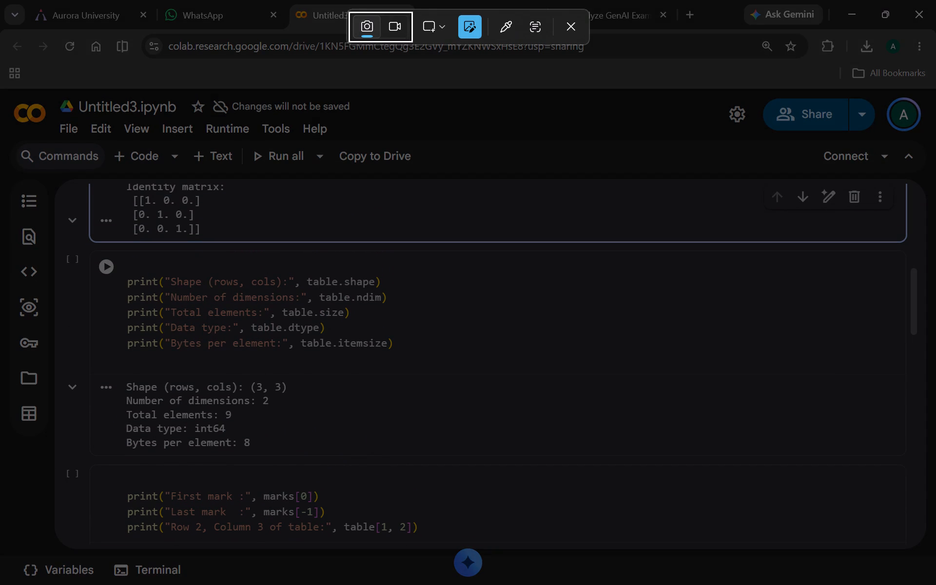
pyautogui.moveTo(6, 82); pyautogui.dragTo(935, 476)
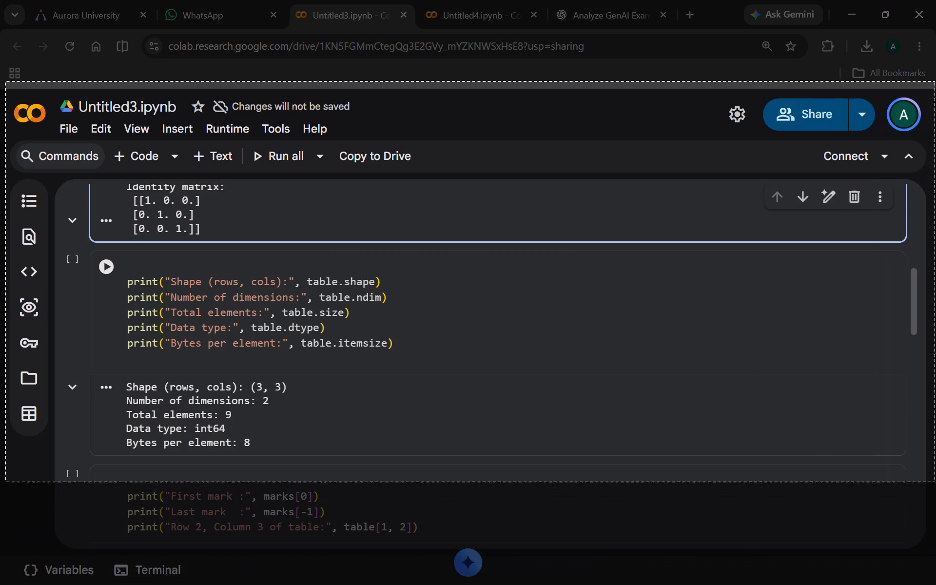
pyautogui.moveTo(935, 476); pyautogui.dragTo(935, 464)
pyautogui.click(310, 493)
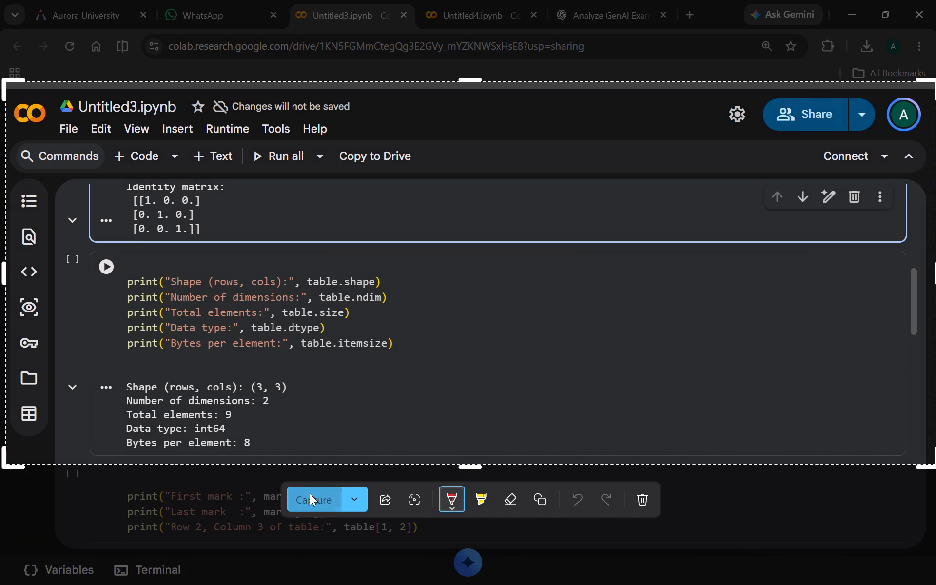
# Switch to the Reflective Lab Journal – 1 document in Word, paste the screenshot after the first one and start a new line below it.
pyautogui.hotkey('alt', 'Tab')
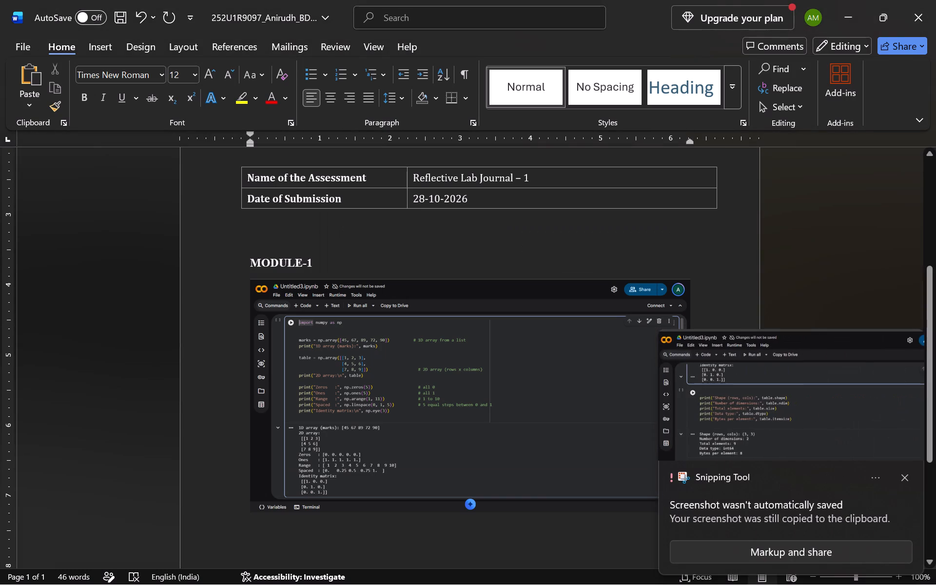
pyautogui.hotkey('ctrl', 'v')
pyautogui.press('Return')
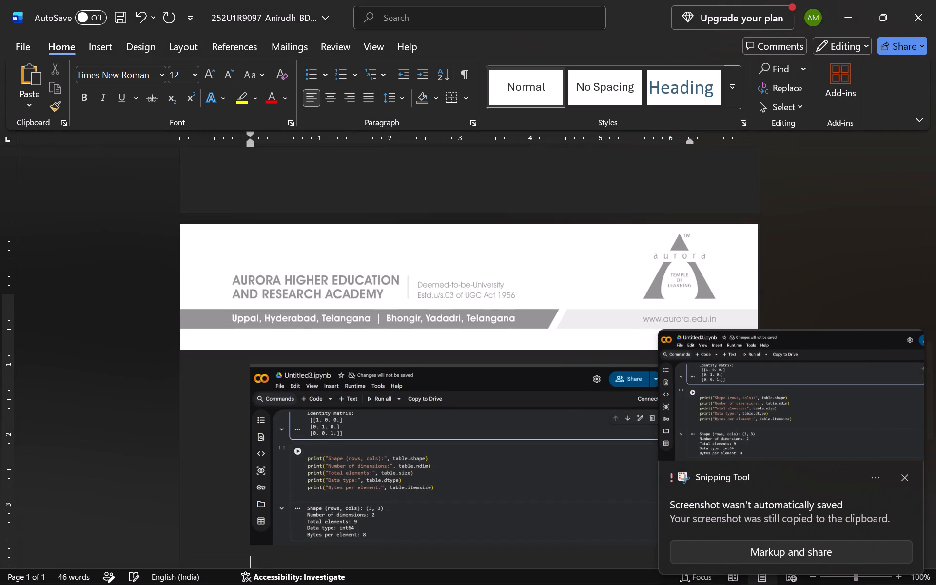
# Switch back to the Untitled3.ipynb notebook in Chrome.
pyautogui.hotkey('alt', 'Tab')
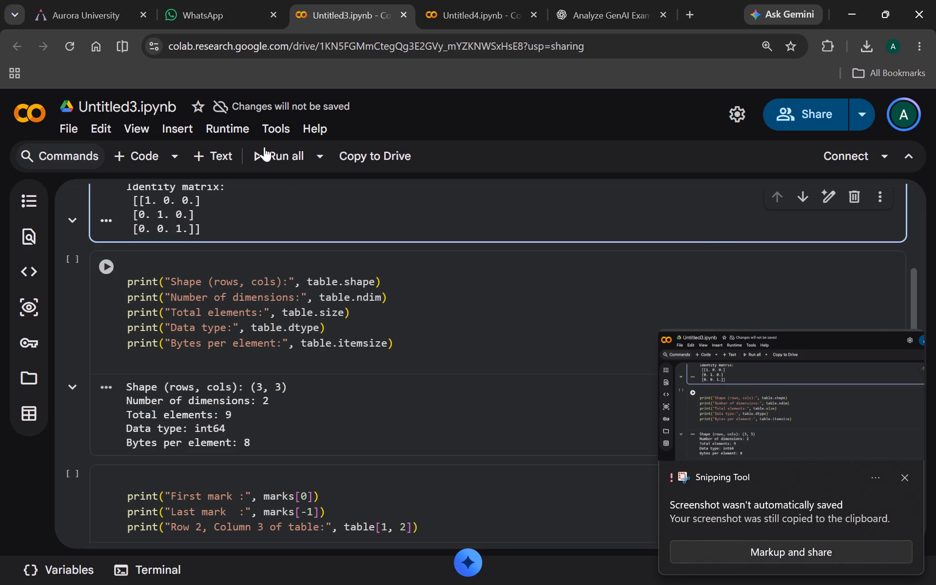
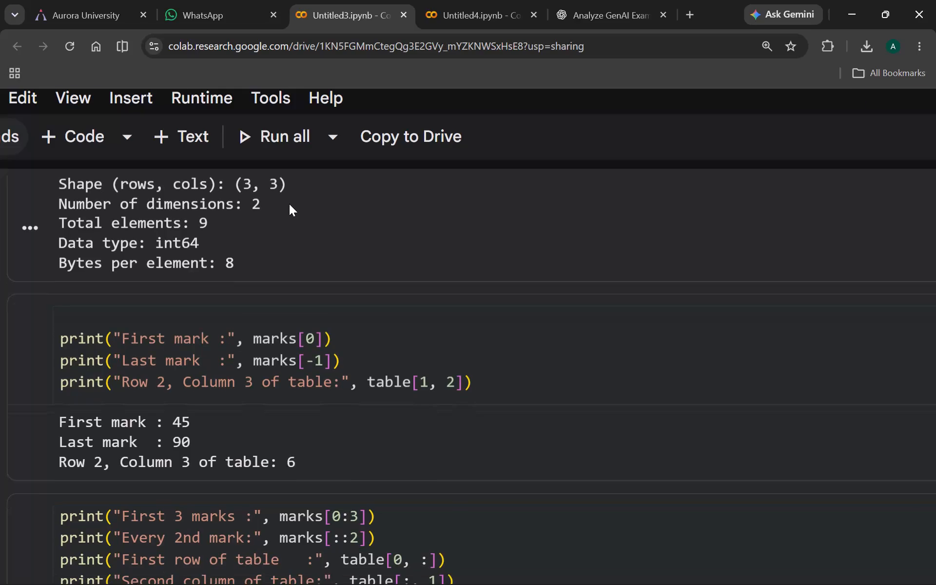
# Enlarge the Untitled3.ipynb notebook page to 125% zoom.
pyautogui.hotkey('ctrl', '=')
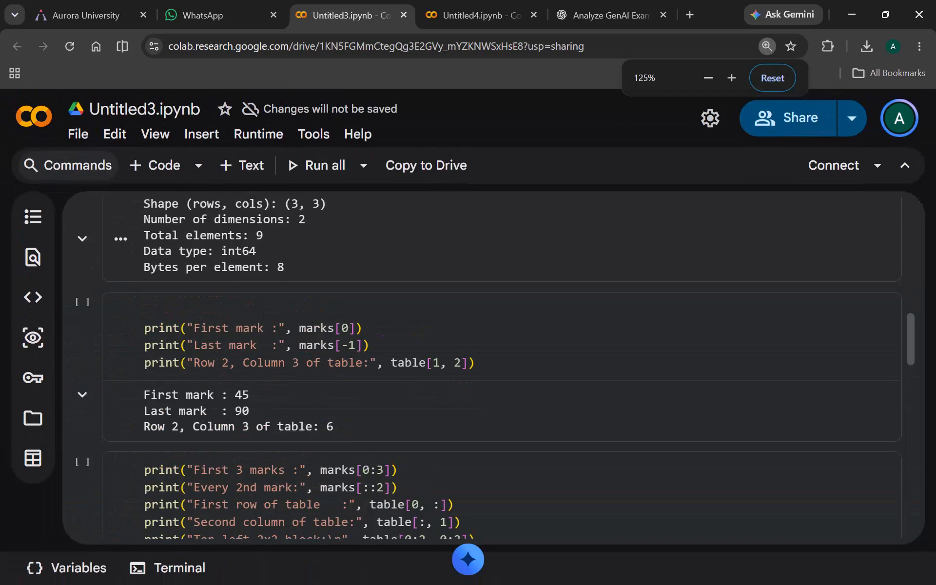
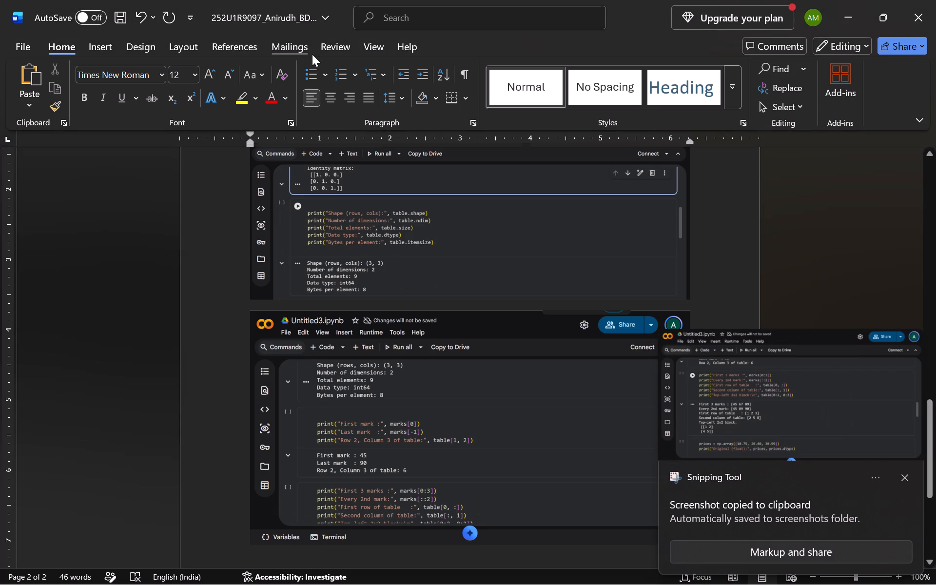
# Paste the screenshot of the marks and table slicing code with its output below the previous screenshot in the Word lab document.
pyautogui.hotkey('ctrl', 'v')
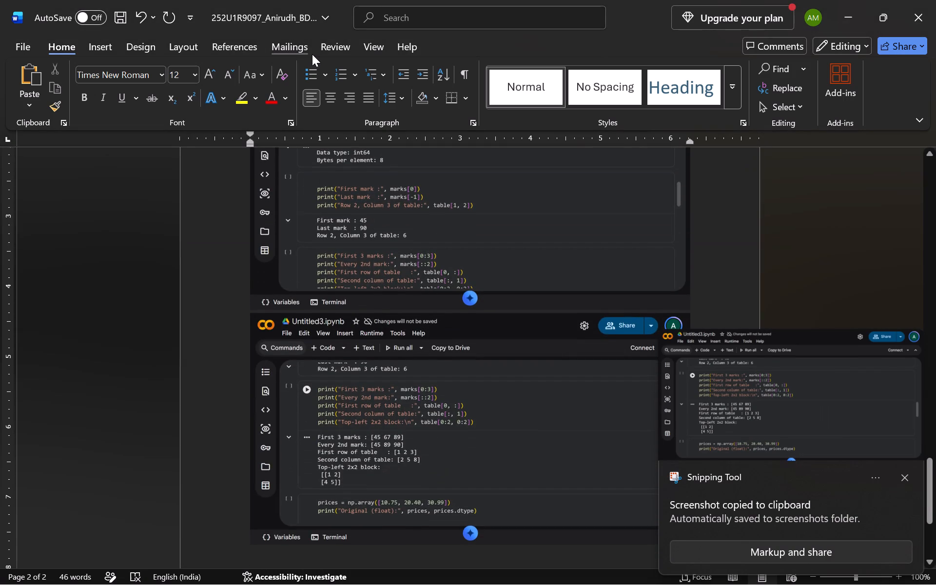
# Switch back to the Untitled3.ipynb notebook in Chrome.
pyautogui.hotkey('alt', 'Tab')
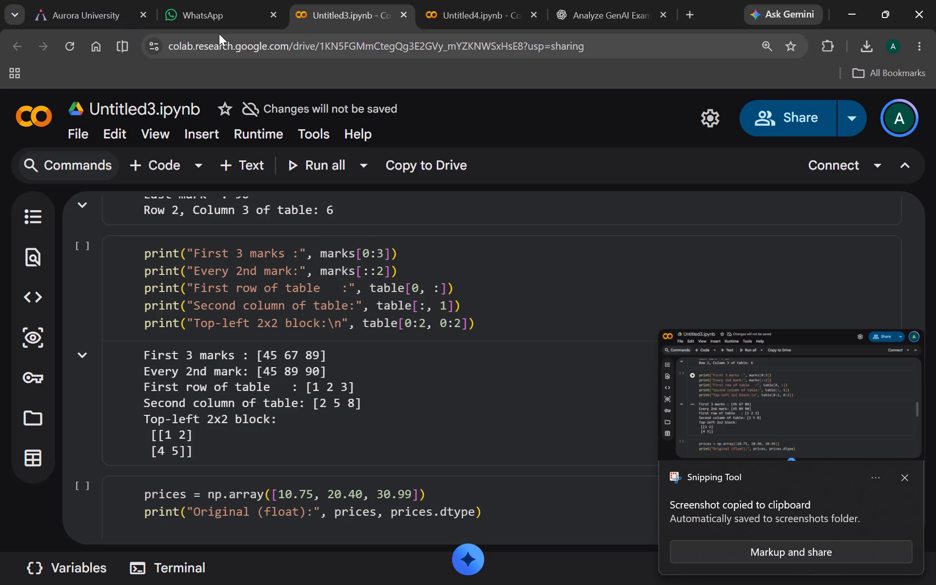
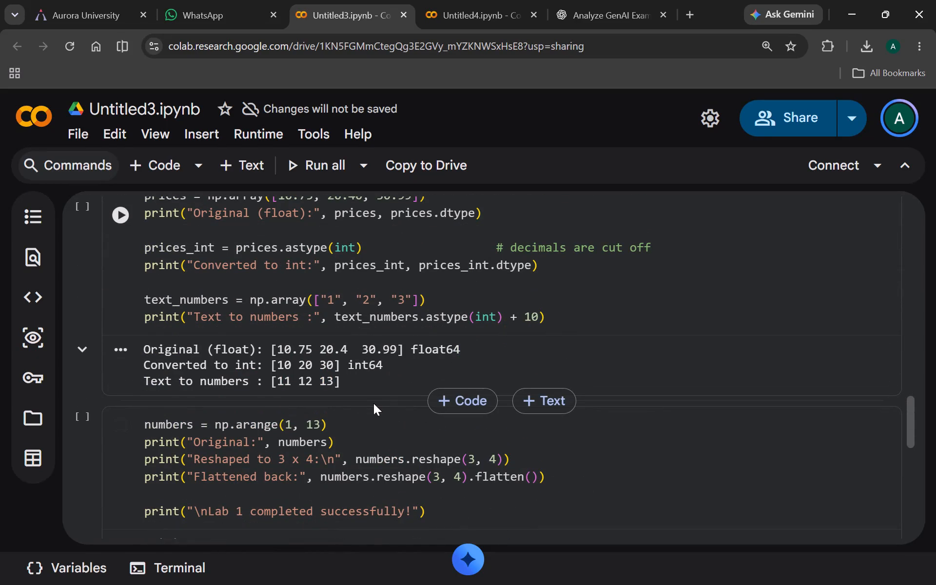
# Capture a screenshot of the Untitled3.ipynb page showing the float-to-int type conversion and array reshaping code with their outputs.
pyautogui.hotkey('ctrl', '-')
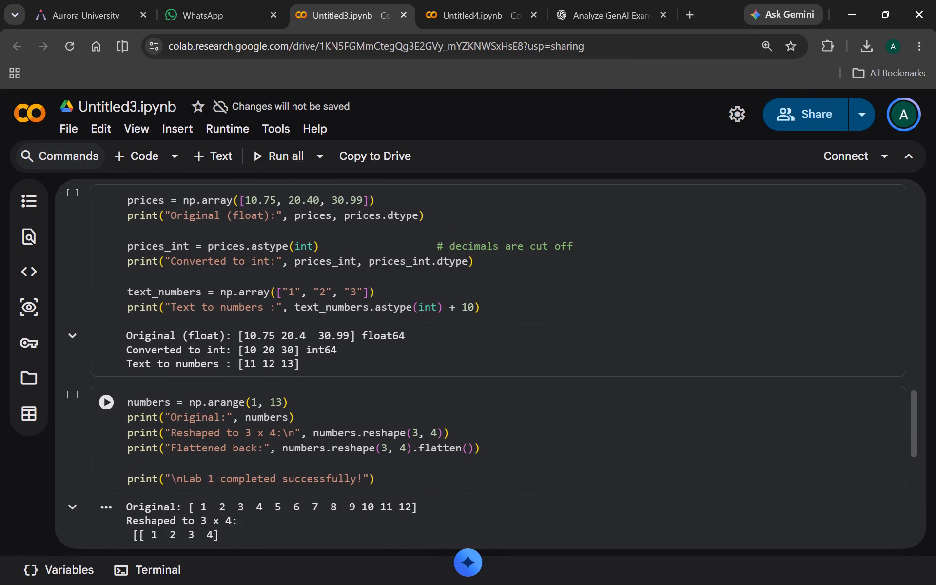
pyautogui.press('shift+super+s')
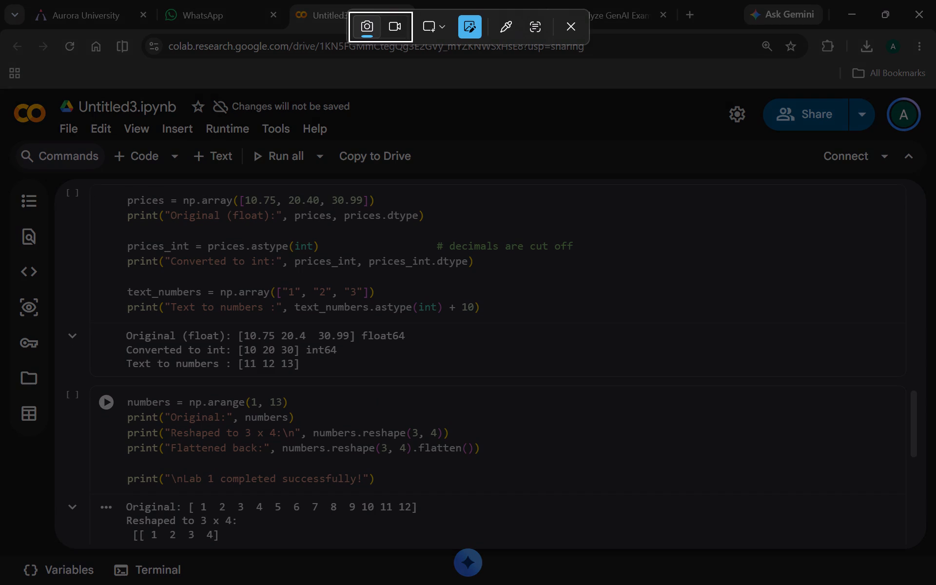
pyautogui.moveTo(0, 85); pyautogui.dragTo(935, 584)
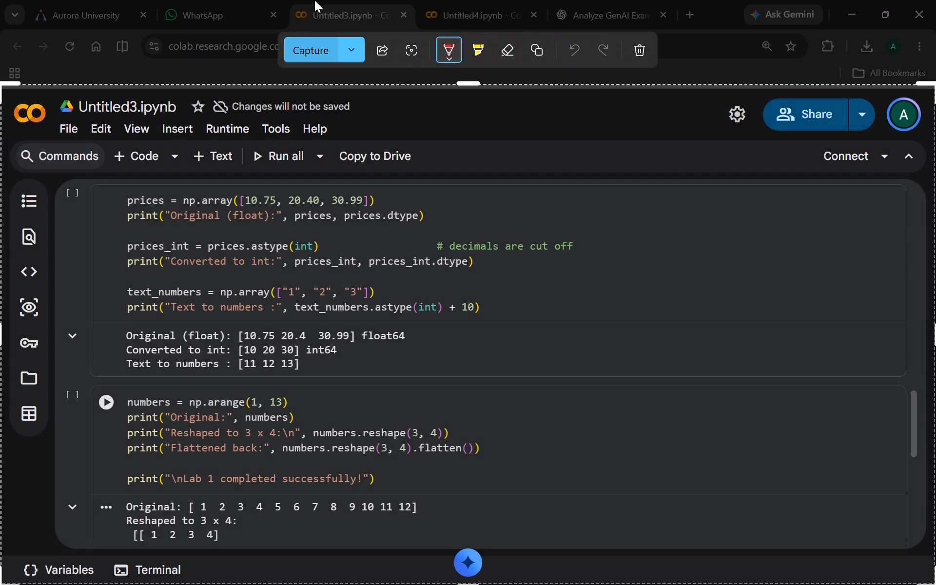
pyautogui.click(319, 43)
# Switch to the lab report in Word and paste the screenshot after the array slicing one.
pyautogui.hotkey('alt', 'Tab')
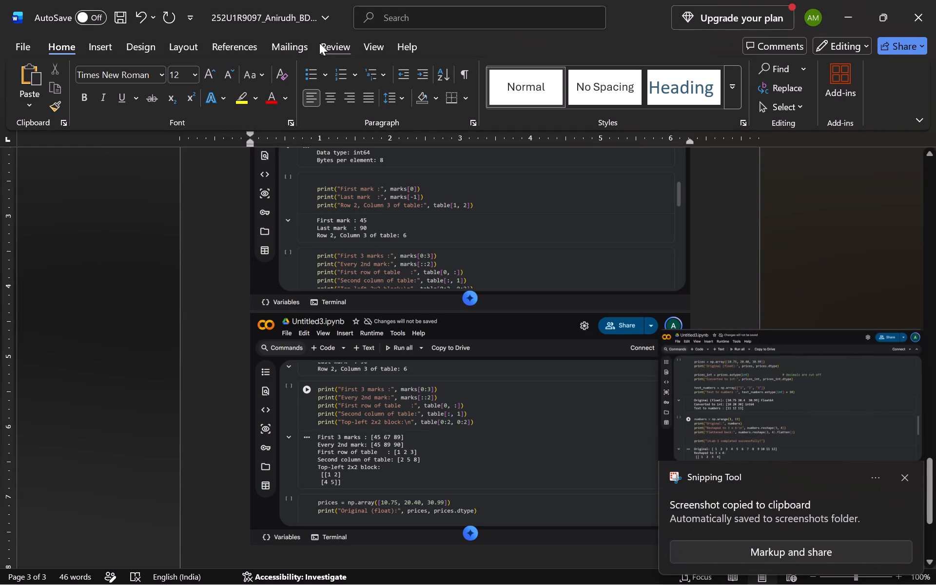
pyautogui.hotkey('ctrl', 'v')
# Place the text cursor directly after the first notebook screenshot under the MODULE-1 heading.
pyautogui.scroll(8, 319, 43)
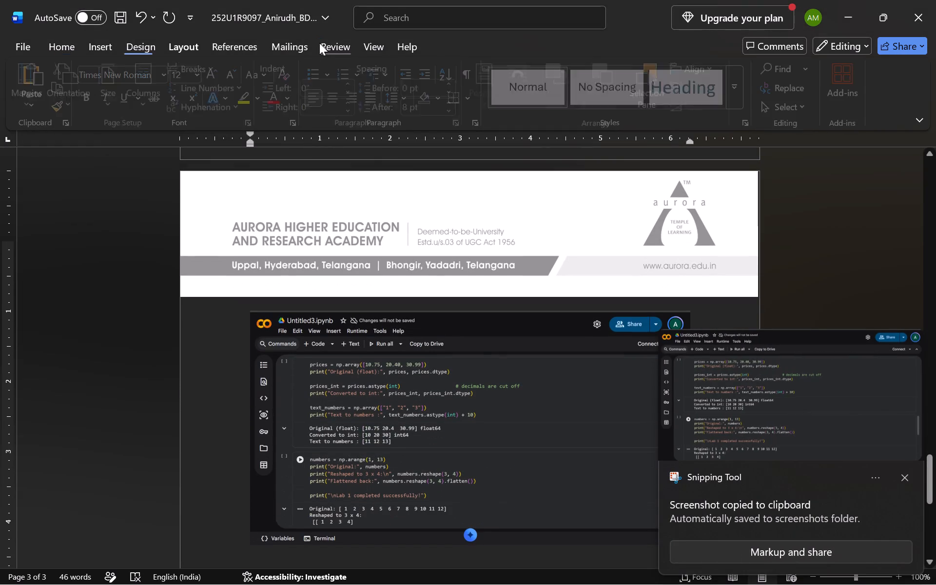
pyautogui.scroll(2, 319, 43)
pyautogui.scroll(8, 395, 342)
pyautogui.scroll(-1, 395, 342)
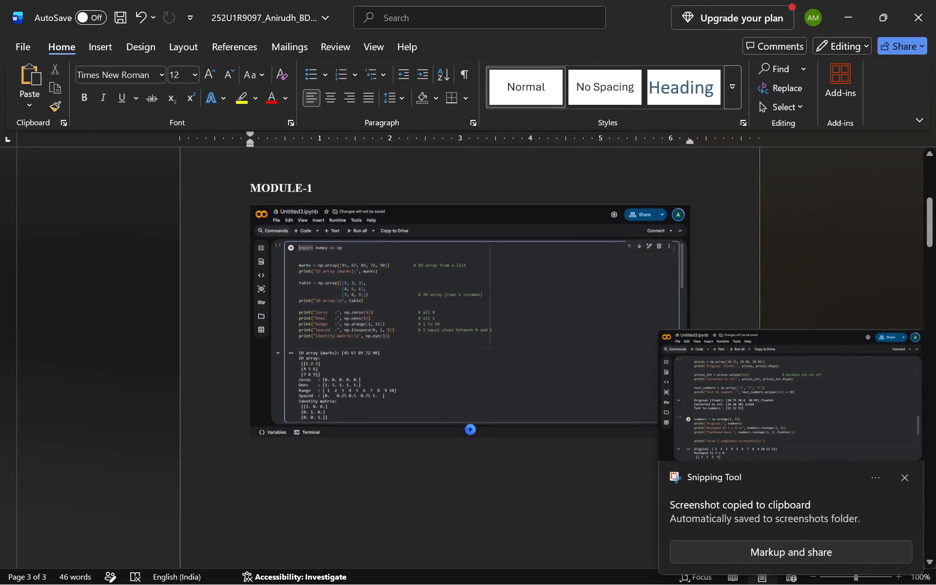
pyautogui.scroll(-1, 395, 342)
pyautogui.click(283, 455)
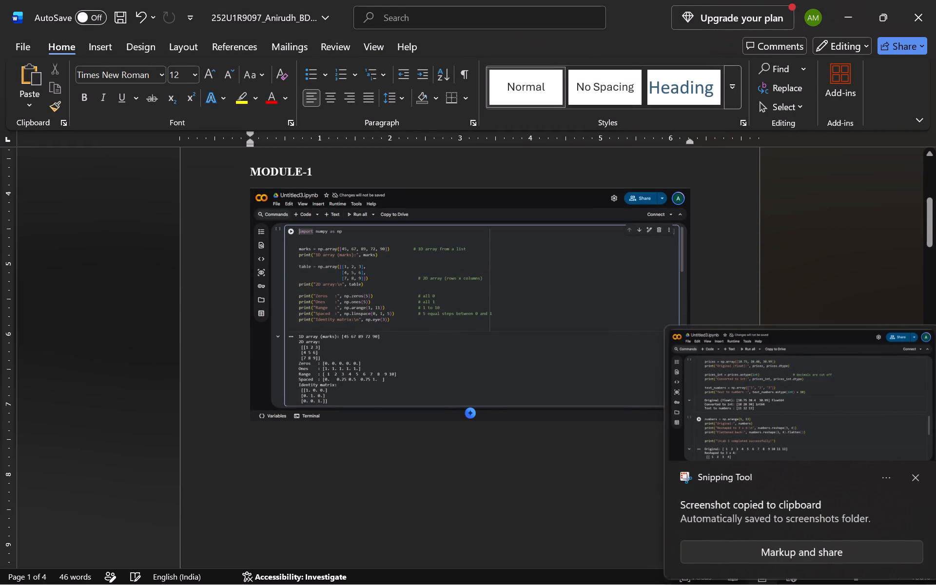
pyautogui.click(712, 407)
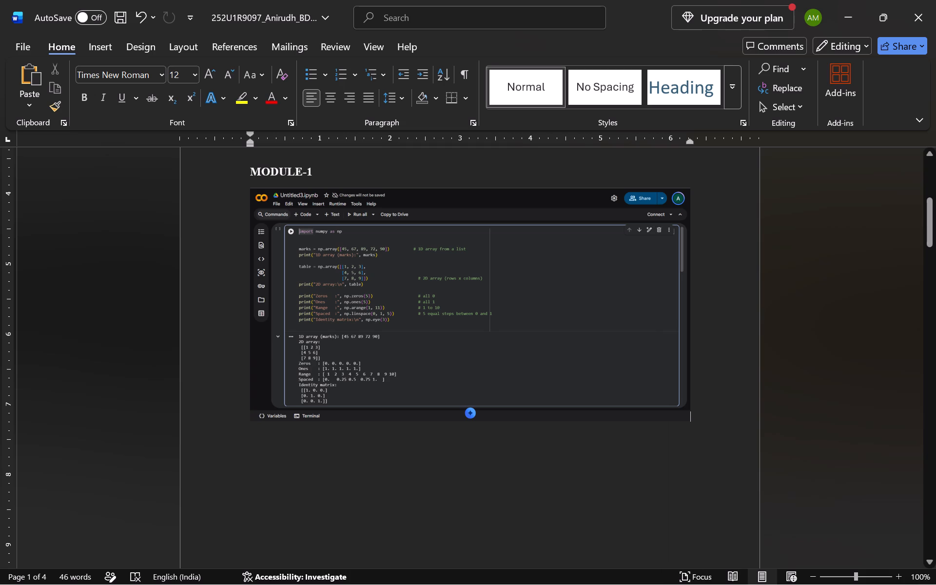
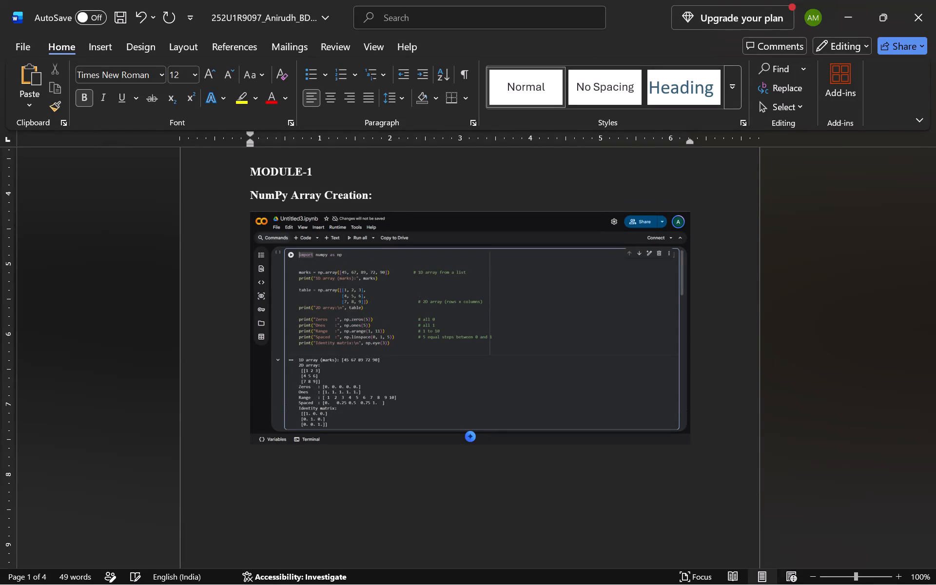
# Add the label "Explanation" on the line below the screenshot under the NumPy Array Creation heading.
pyautogui.click(288, 459)
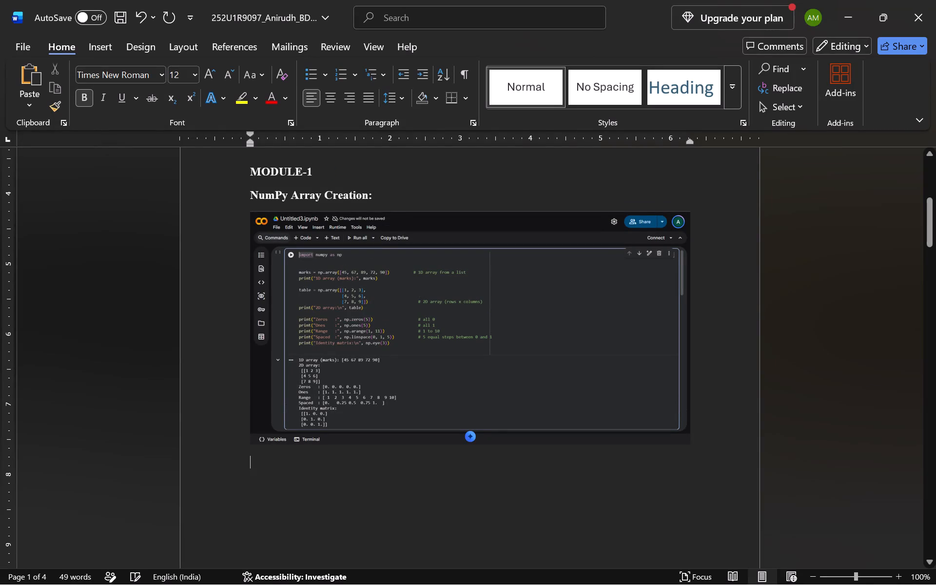
pyautogui.press('x')
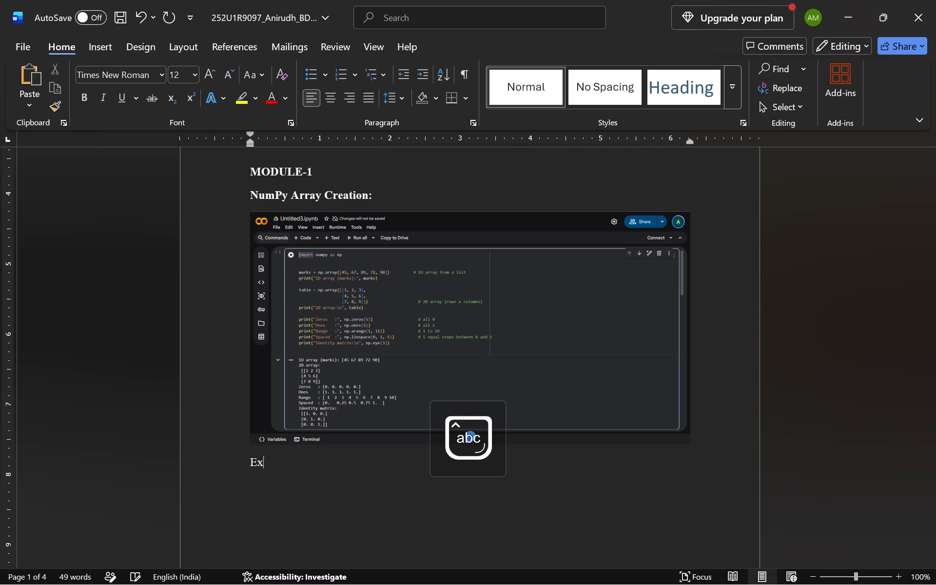
pyautogui.write('planai')
pyautogui.press('BackSpace')
pyautogui.write('tion')
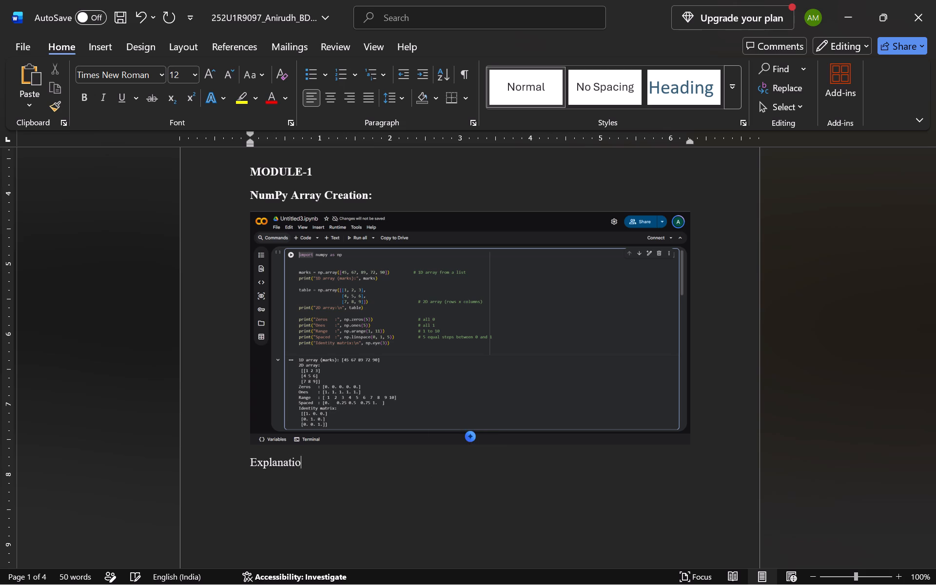
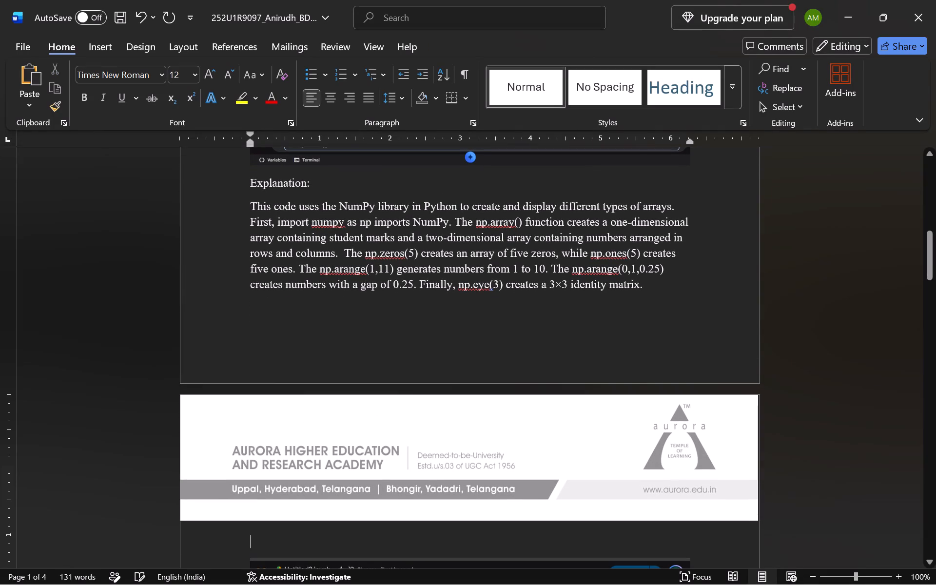
# Paste the copied heading "Array attributes:" on the empty line above the notebook screenshot on page 2.
pyautogui.hotkey('ctrl', 'v')
pyautogui.scroll(-2, 663, 345)
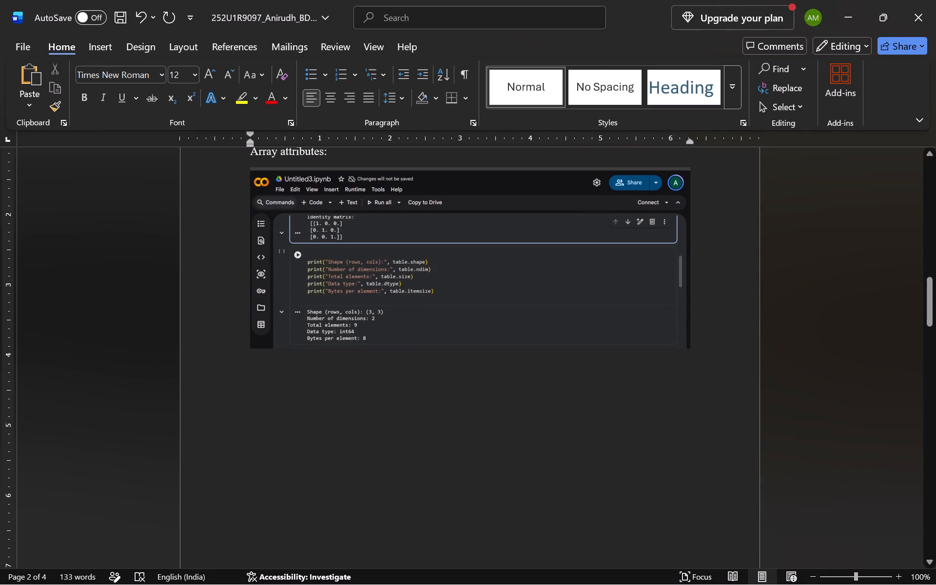
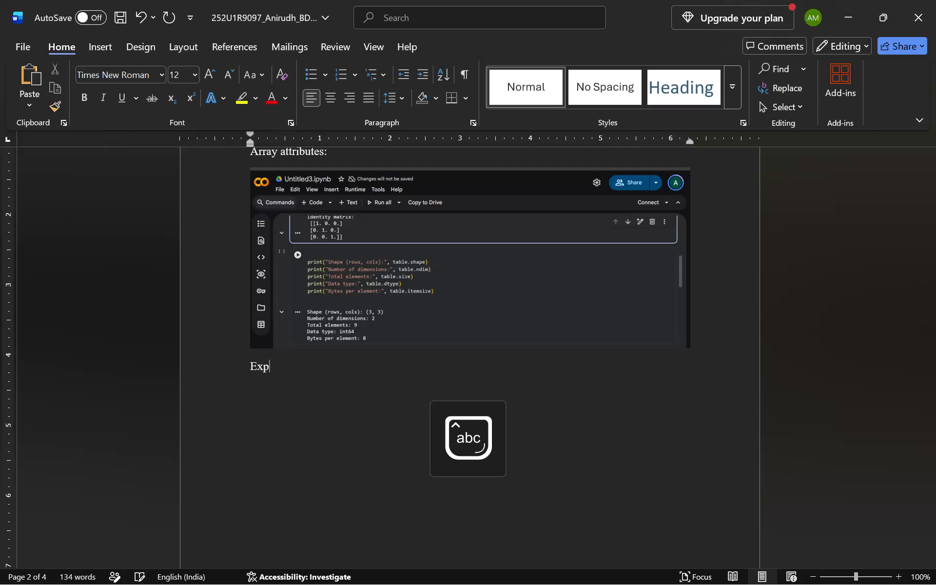
# Finish the label "Explanation:" below the Array attributes screenshot and paste the copied paragraph about the table array's properties beneath it, followed by an empty line.
pyautogui.write('lanation:')
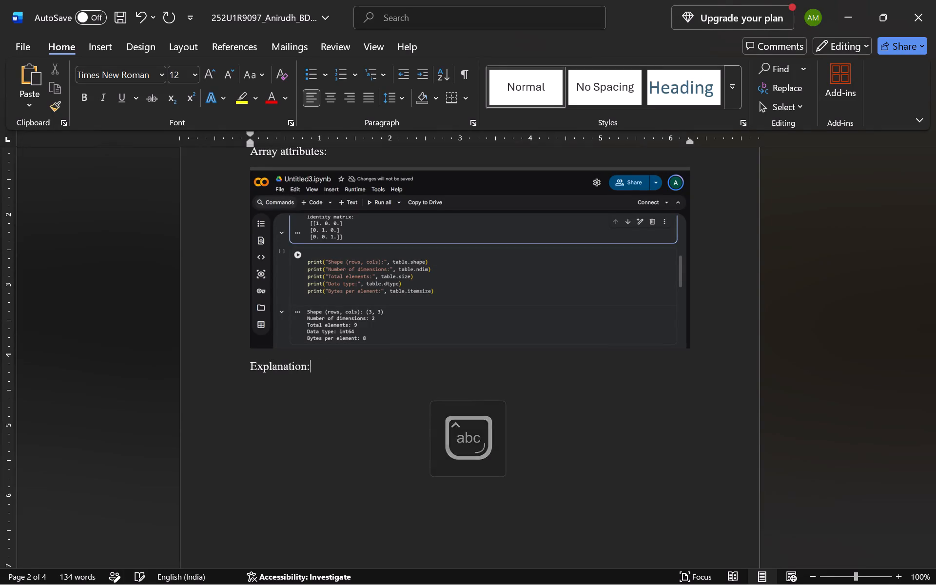
pyautogui.press('Return')
pyautogui.hotkey('ctrl', 'v')
pyautogui.press('Return')
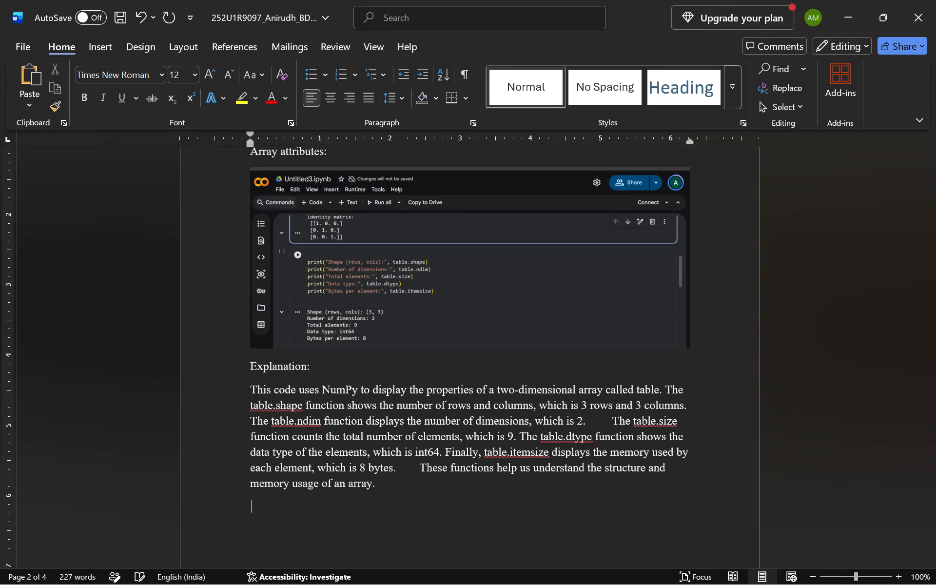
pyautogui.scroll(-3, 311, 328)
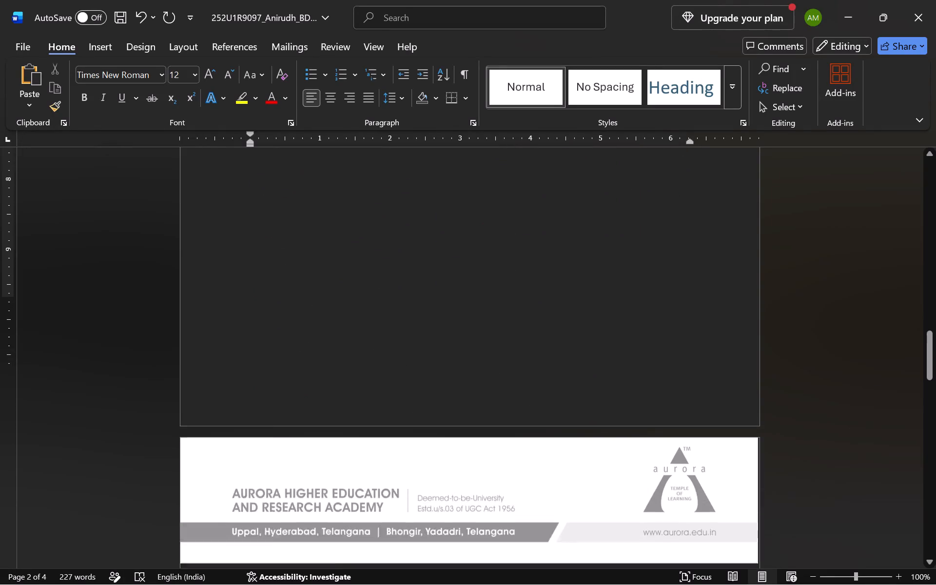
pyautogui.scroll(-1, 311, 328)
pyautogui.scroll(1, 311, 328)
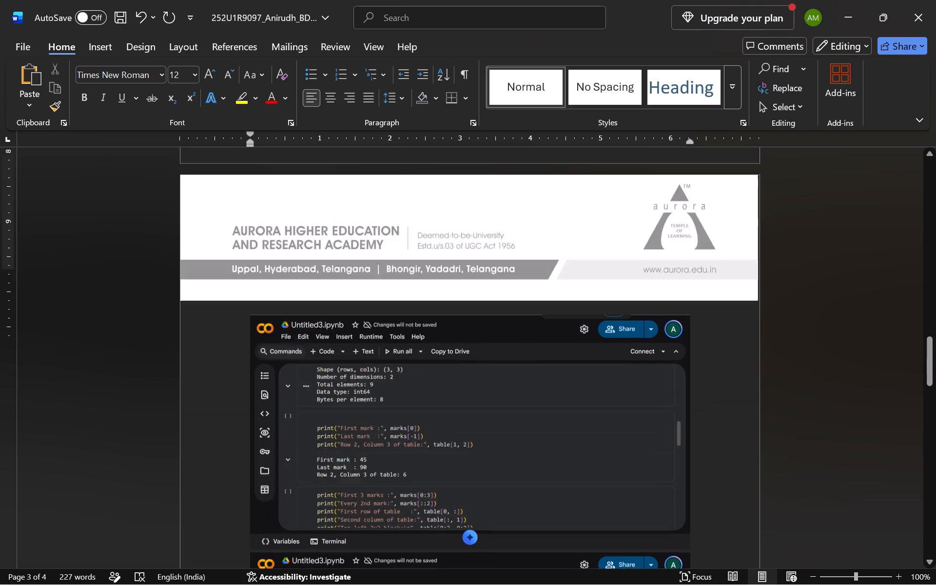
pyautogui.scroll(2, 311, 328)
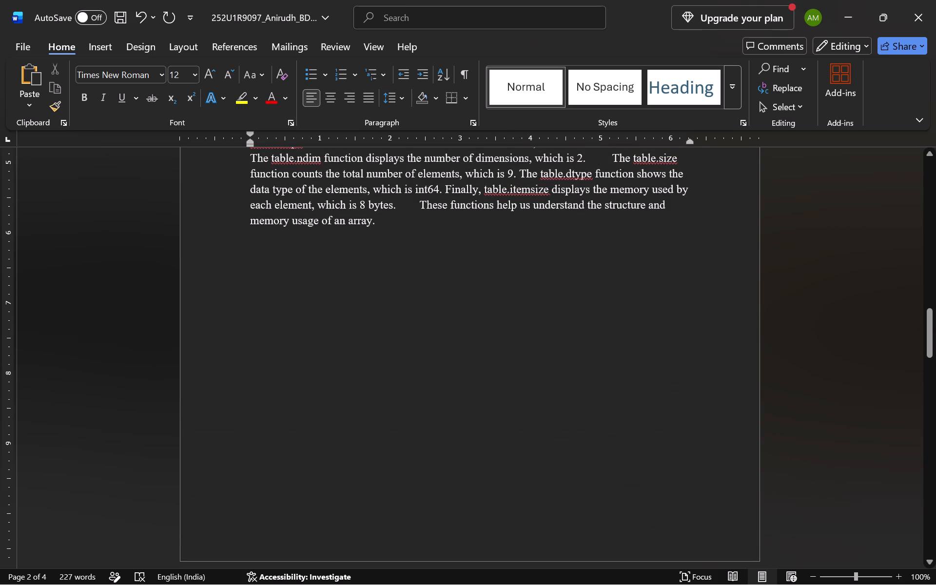
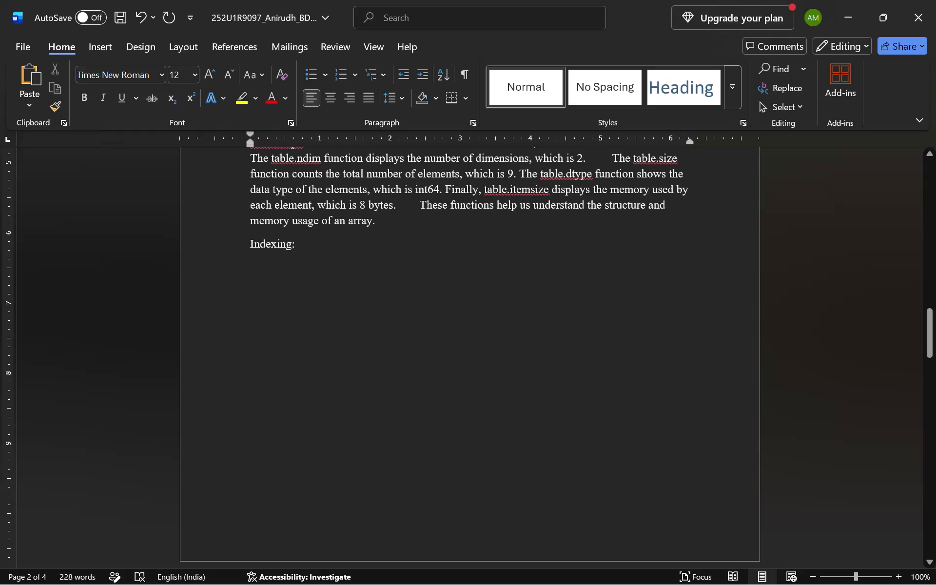
# Shrink the height of the marks indexing screenshot at the top of page 3 to about 2.88", keeping its width.
pyautogui.scroll(1, 303, 274)
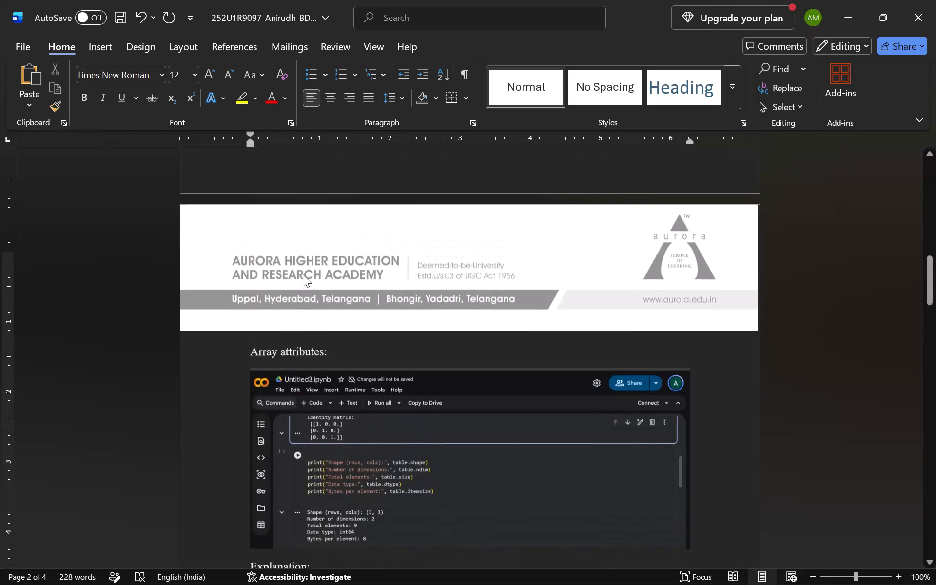
pyautogui.scroll(-2, 303, 274)
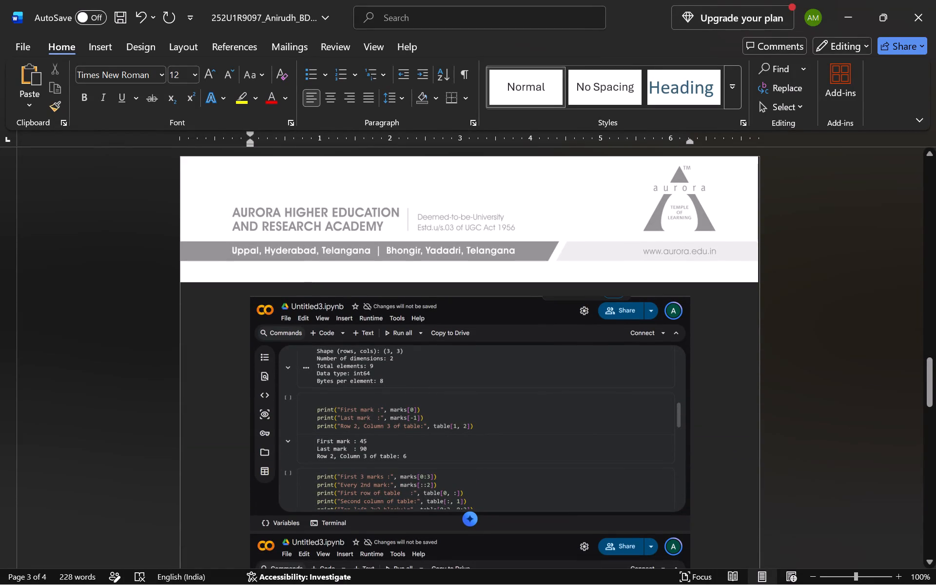
pyautogui.moveTo(345, 417); pyautogui.dragTo(347, 369)
pyautogui.scroll(2, 347, 369)
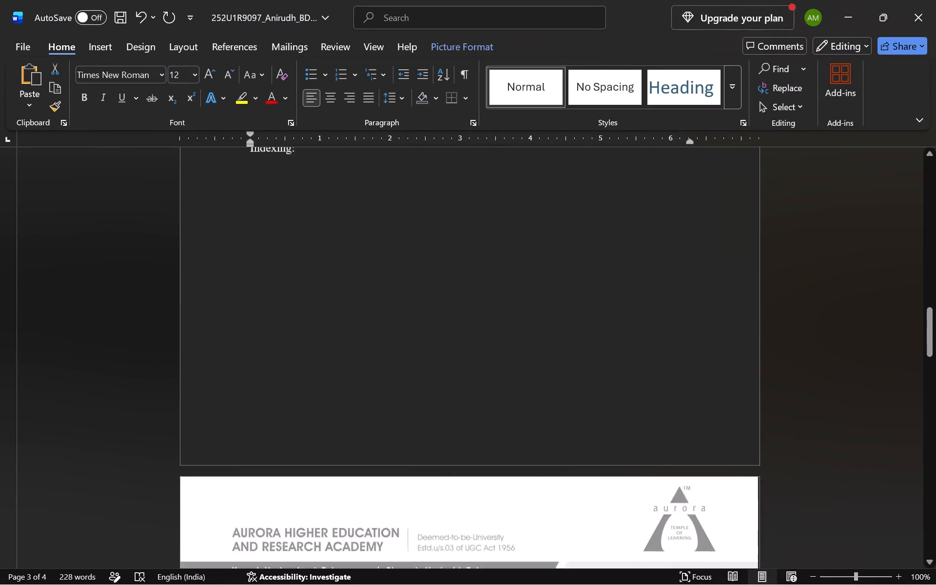
pyautogui.scroll(1, 347, 369)
pyautogui.scroll(1, 261, 269)
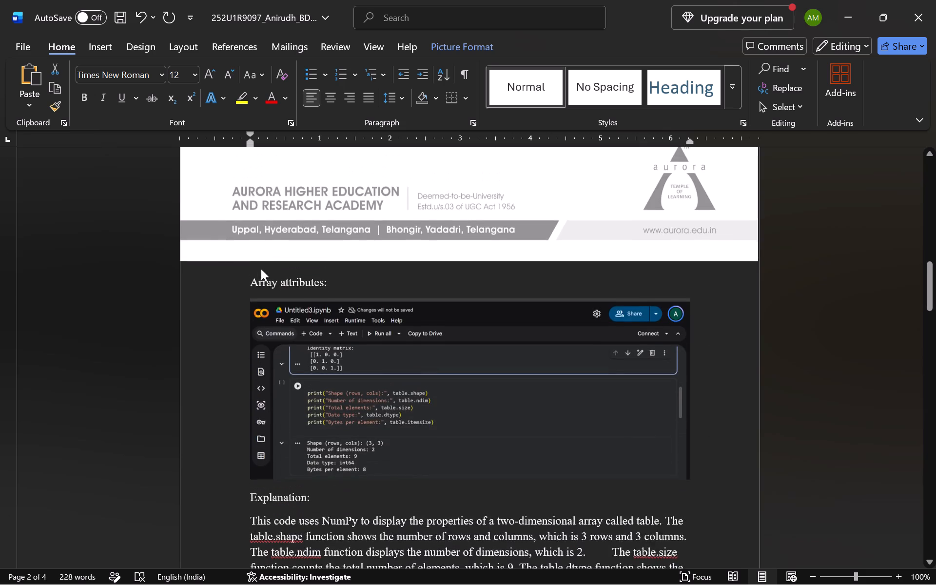
pyautogui.scroll(1, 261, 269)
pyautogui.scroll(-3, 261, 269)
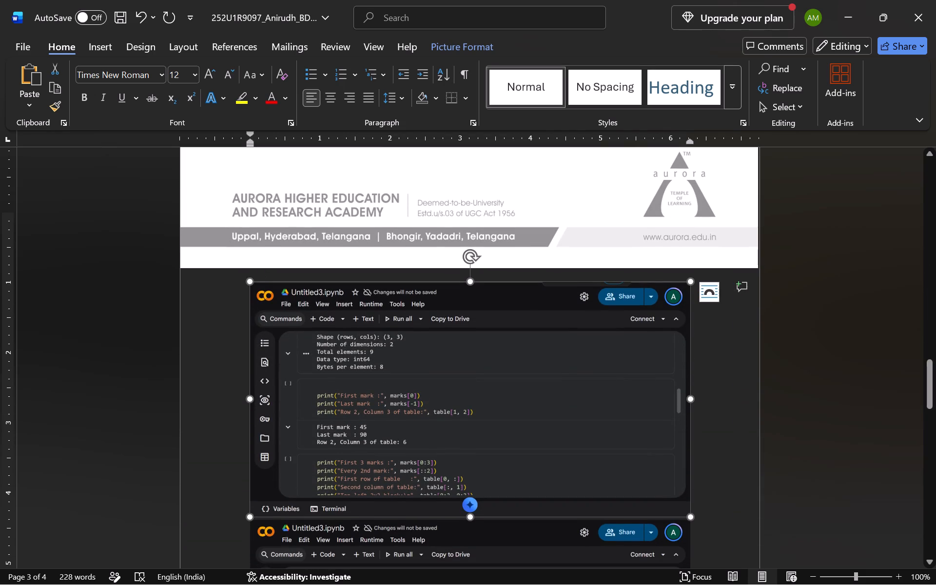
pyautogui.moveTo(475, 519); pyautogui.dragTo(475, 484)
pyautogui.moveTo(475, 484); pyautogui.dragTo(480, 458)
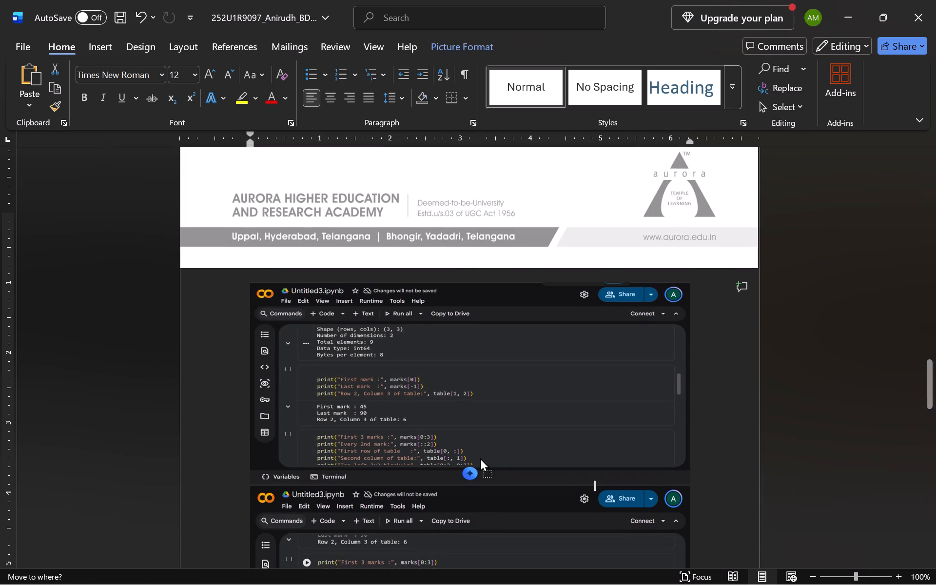
pyautogui.moveTo(480, 458); pyautogui.dragTo(477, 453)
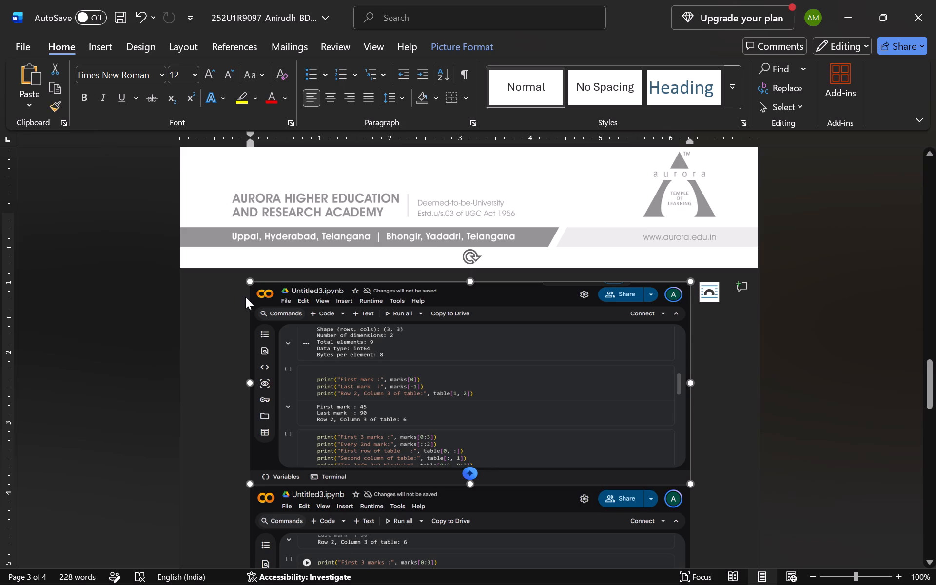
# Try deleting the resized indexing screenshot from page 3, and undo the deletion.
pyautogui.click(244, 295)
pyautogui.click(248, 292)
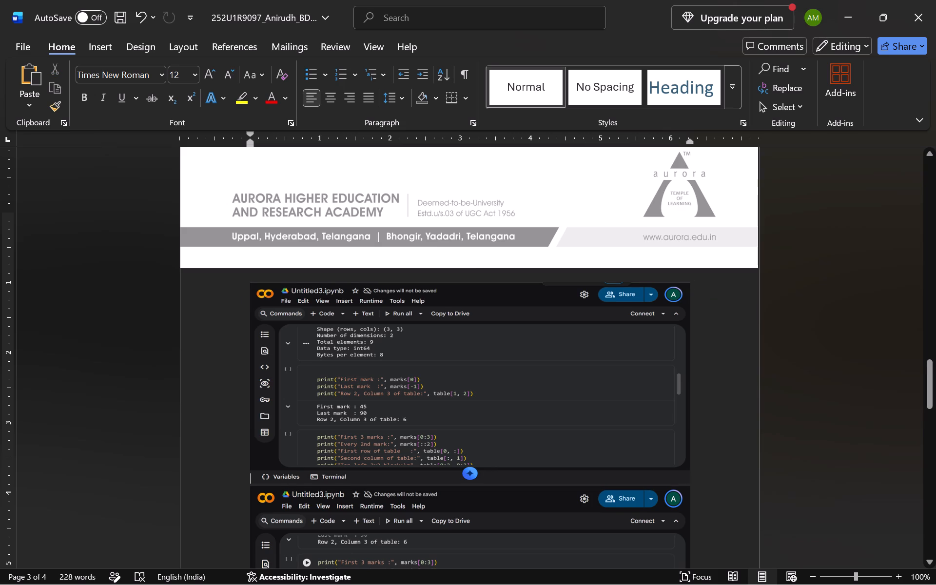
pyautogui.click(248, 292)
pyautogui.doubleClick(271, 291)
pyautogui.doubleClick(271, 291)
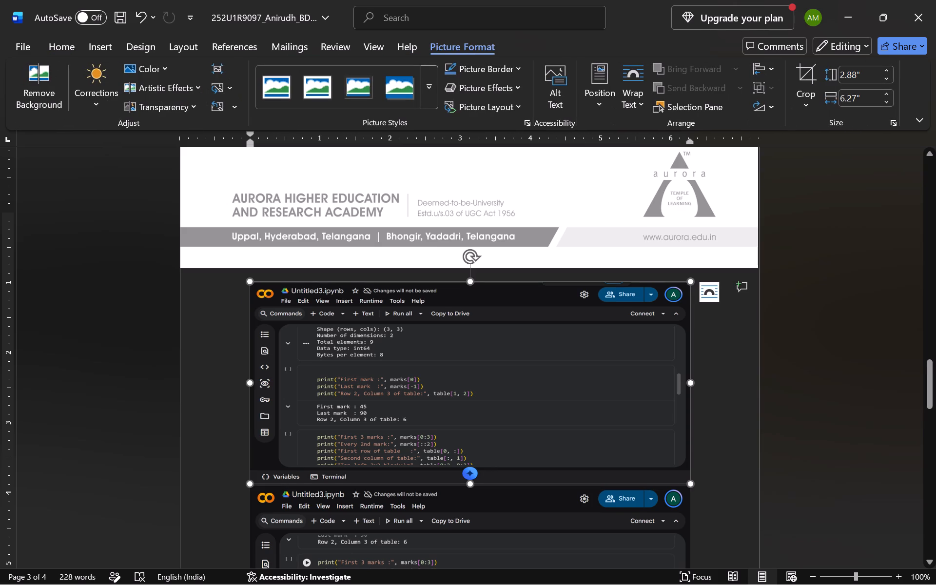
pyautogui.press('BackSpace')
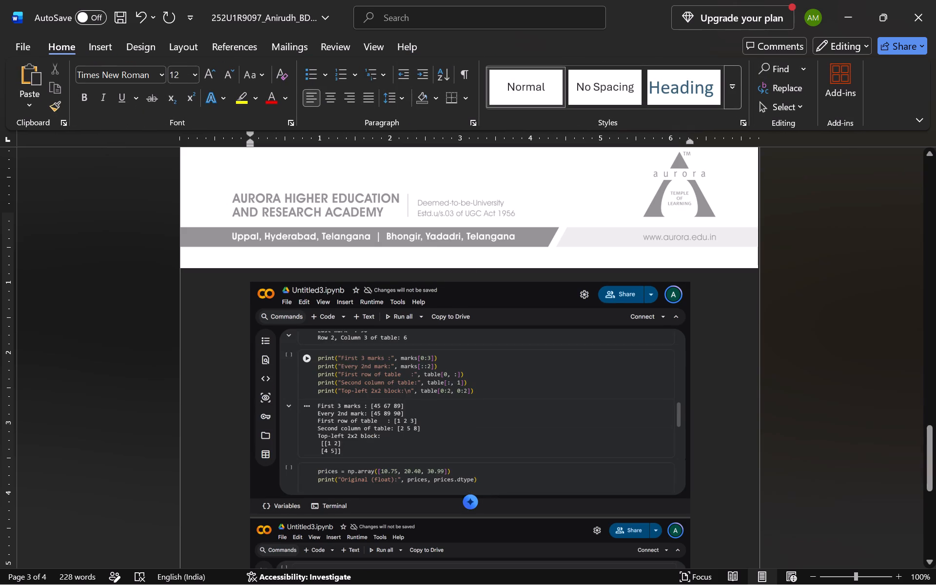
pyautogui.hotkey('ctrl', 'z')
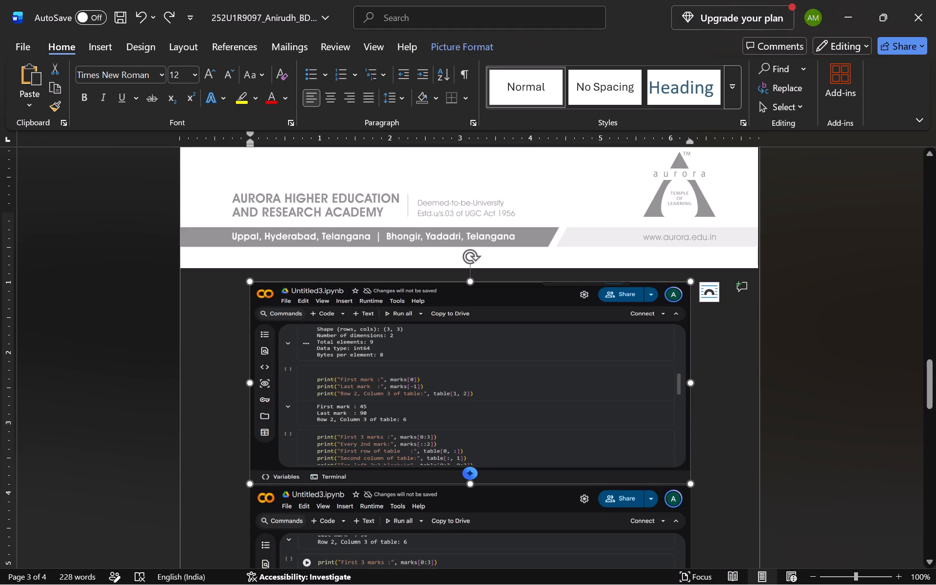
# Move the indexing screenshot from page 3 to directly after the "Indexing:" heading on page 2.
pyautogui.hotkey('ctrl', 'c')
pyautogui.hotkey('ctrl', 'x')
pyautogui.scroll(5, 441, 458)
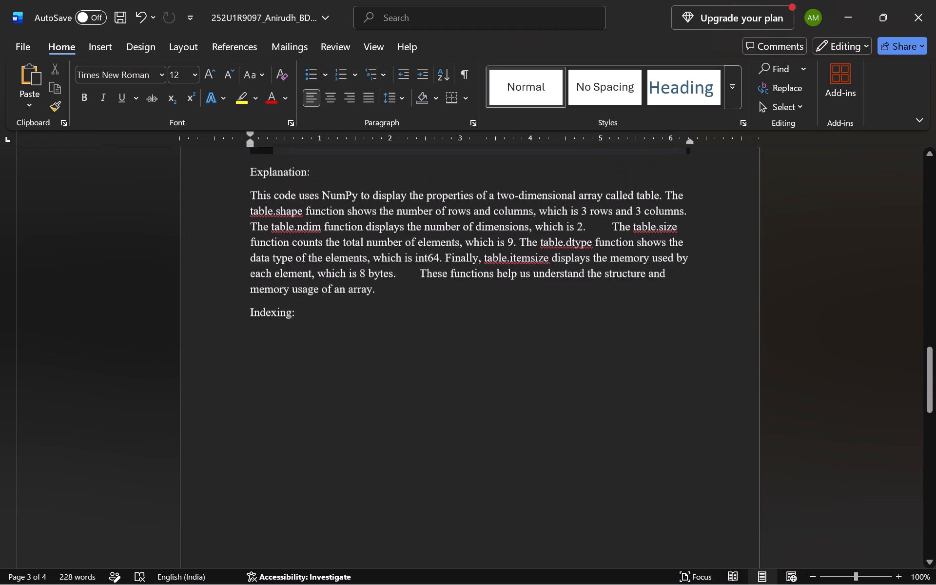
pyautogui.click(323, 308)
pyautogui.hotkey('ctrl', 'v')
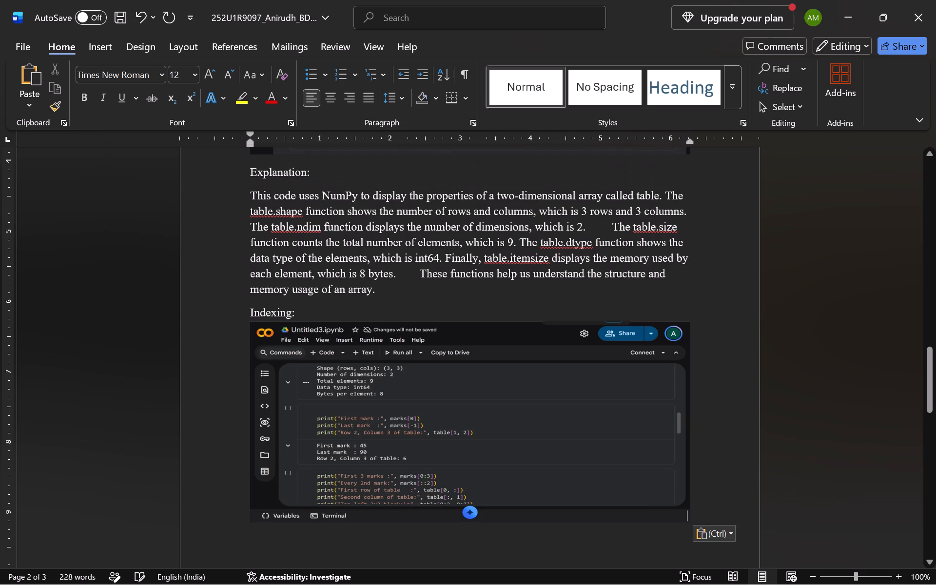
# Add the label "Explanation:" on a new line below the Indexing screenshot, followed by an empty line.
pyautogui.scroll(-1, 453, 476)
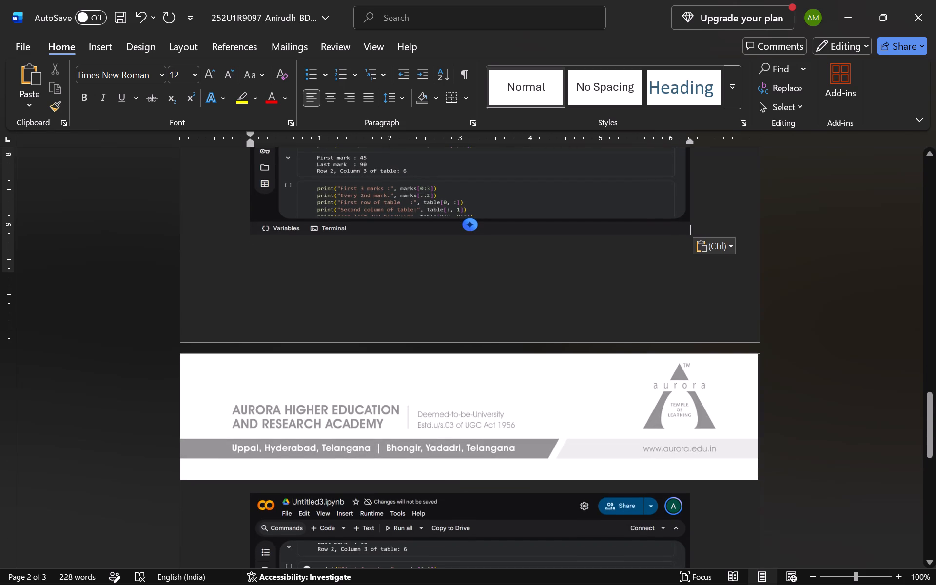
pyautogui.click(351, 257)
pyautogui.click(727, 346)
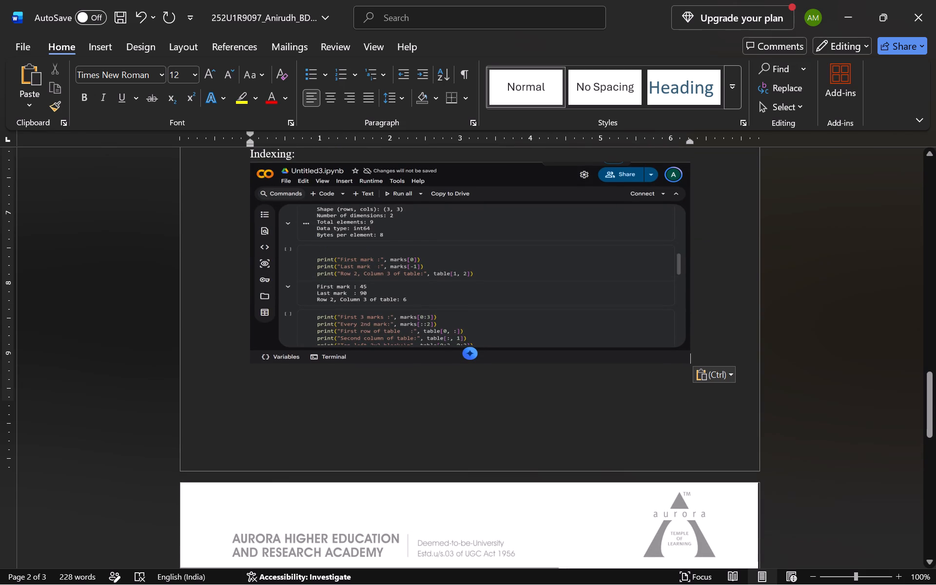
pyautogui.press('Return')
pyautogui.press('w')
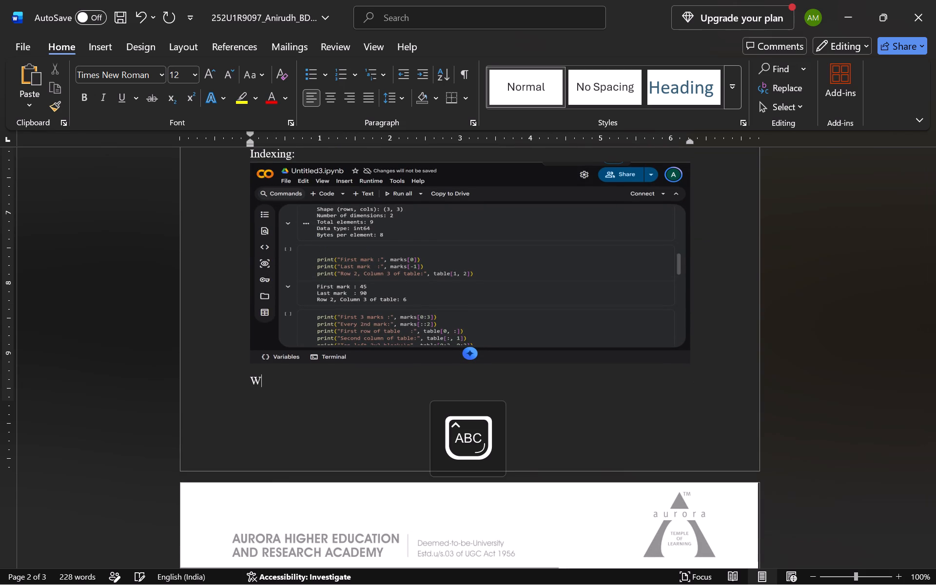
pyautogui.press('BackSpace')
pyautogui.press('e')
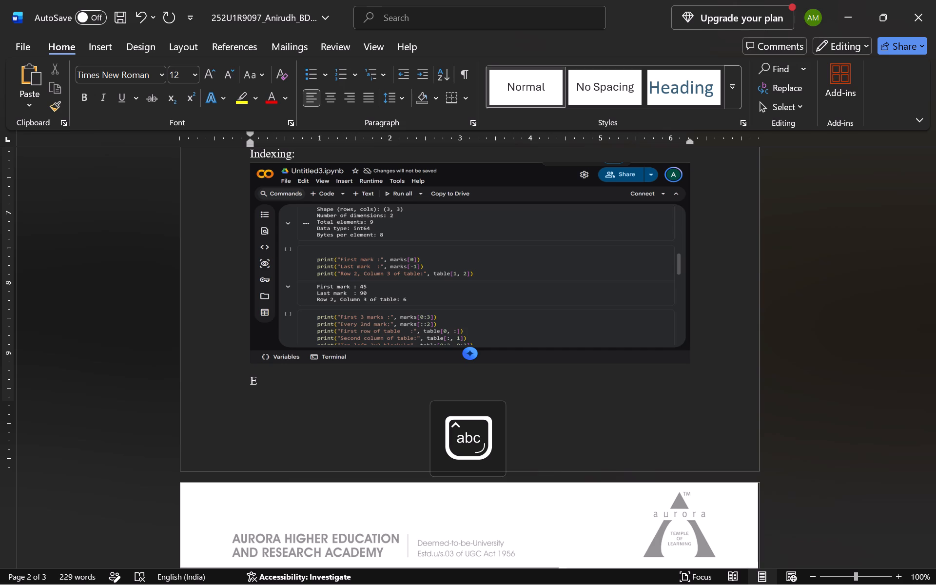
pyautogui.write('xpal')
pyautogui.press('BackSpace')
pyautogui.press('BackSpace')
pyautogui.write('lana')
pyautogui.write('tion:')
pyautogui.press('Return')
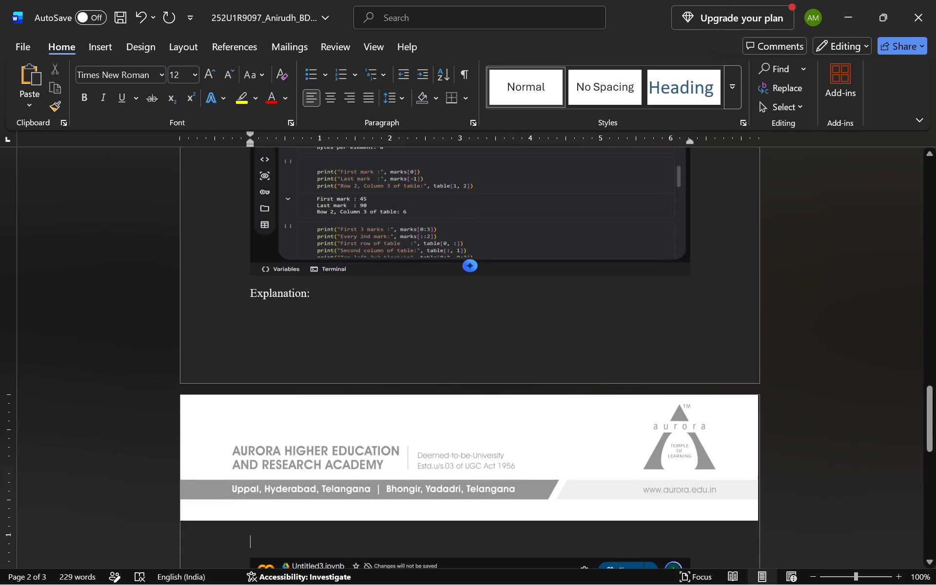
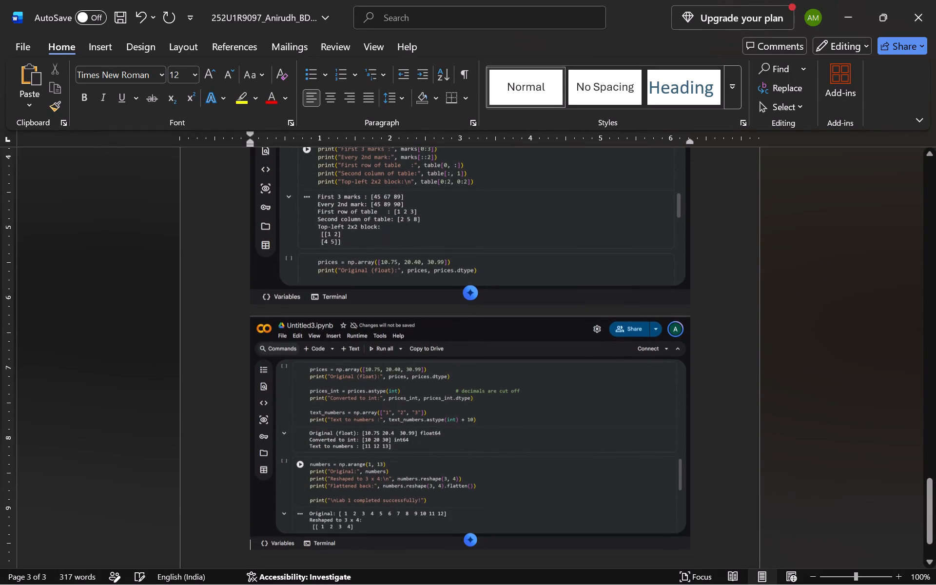
# Place the text cursor directly after the array slicing screenshot on page 3.
pyautogui.press('Up')
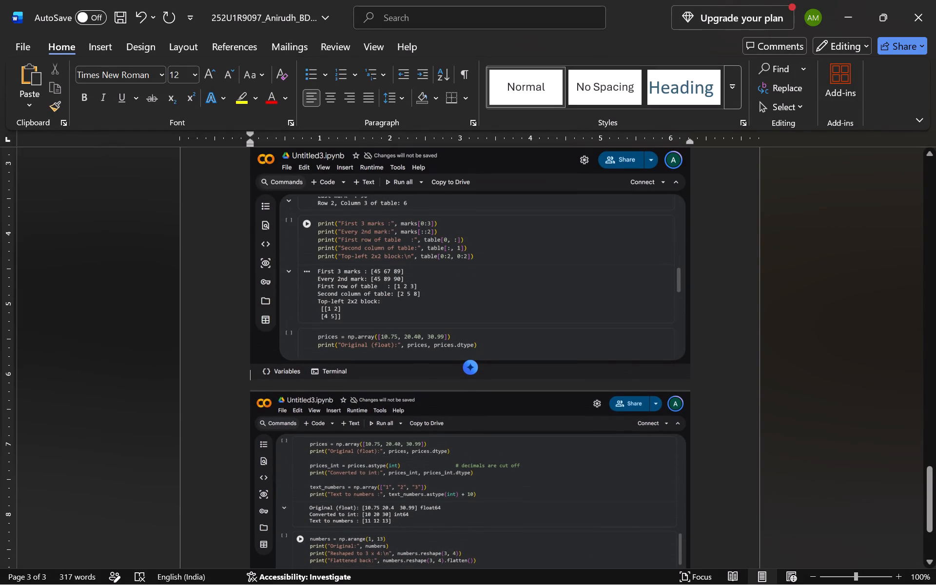
pyautogui.press('Right')
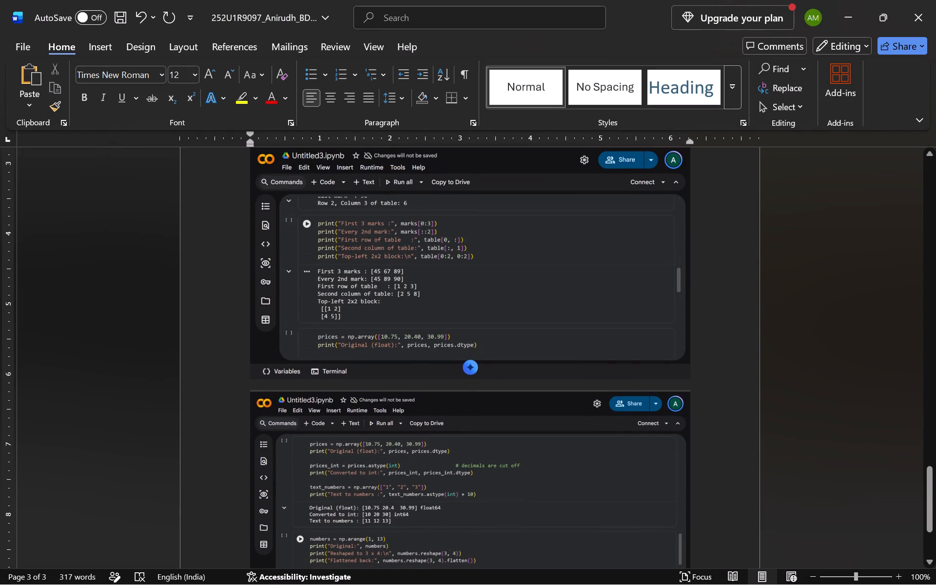
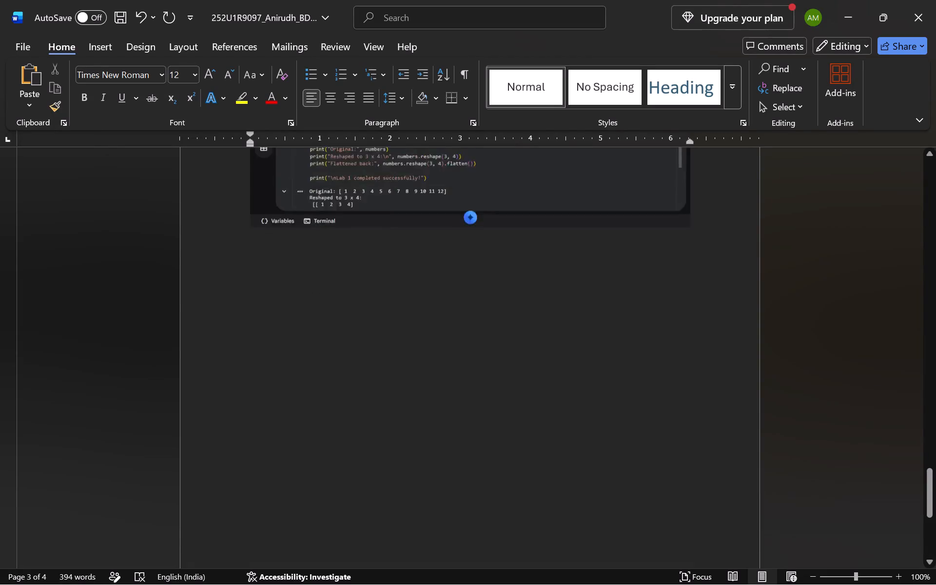
# Paste the heading "Data type conversion:" on the empty line below the array slicing explanation on page 3.
pyautogui.scroll(4, 162, 265)
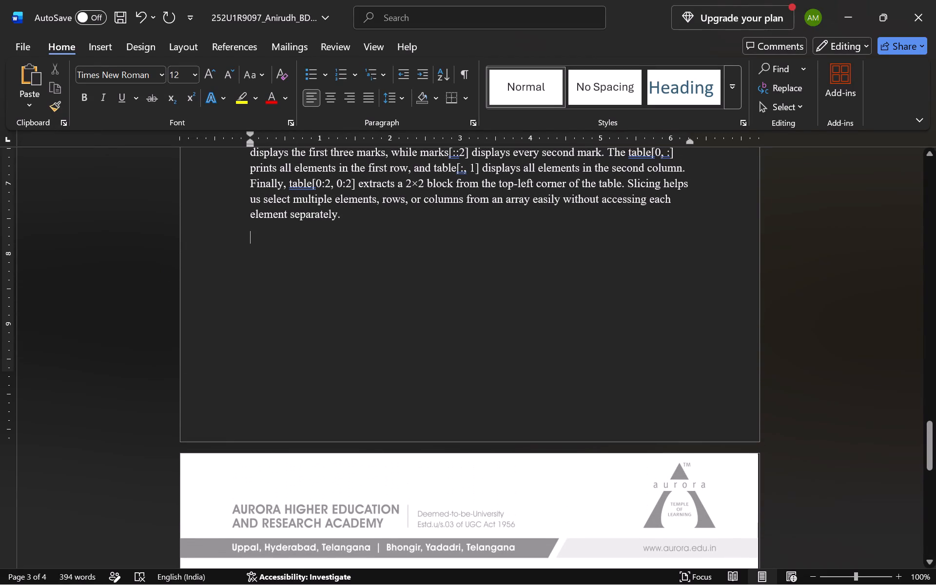
pyautogui.hotkey('ctrl', 'v')
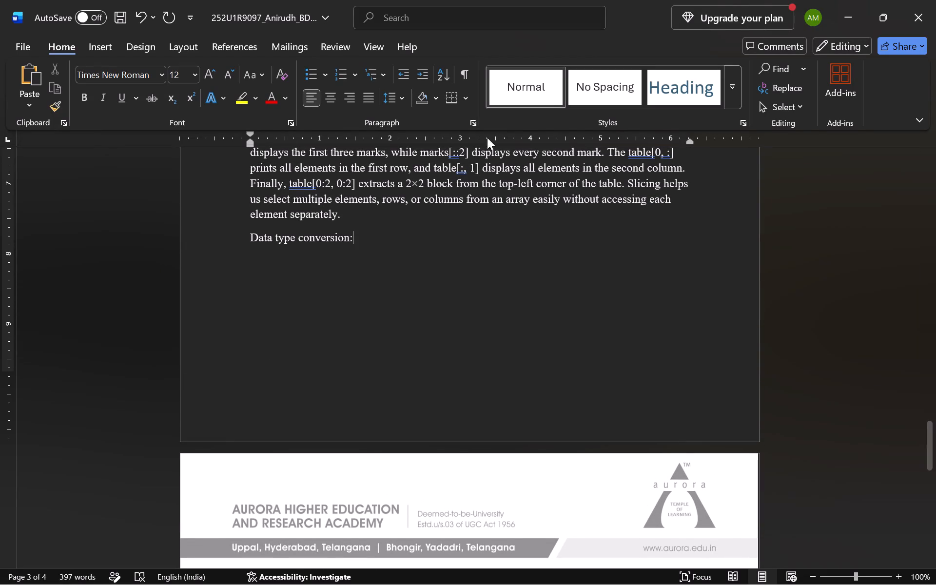
pyautogui.click(249, 240)
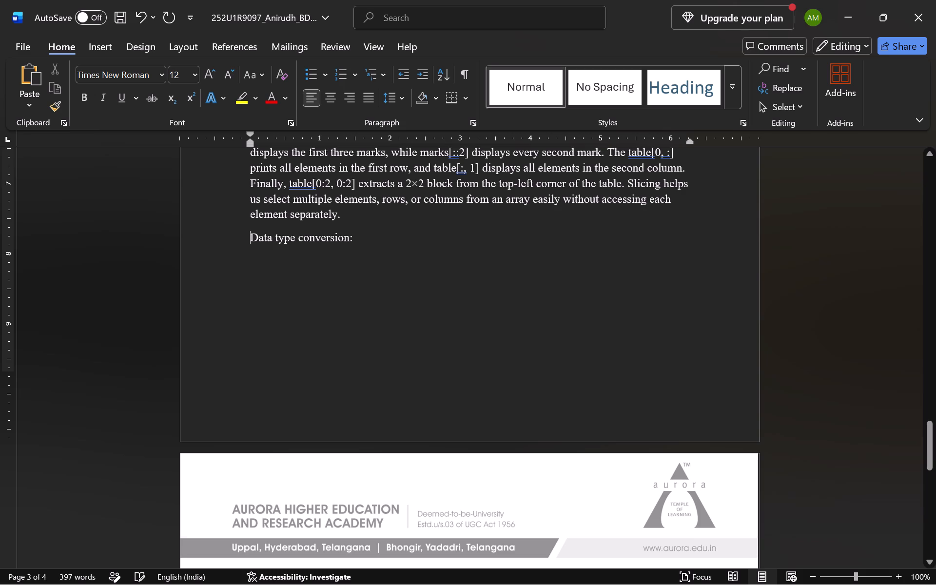
# Place the text cursor in the blank area below the notebook screenshot on page 4.
pyautogui.scroll(-5, 415, 242)
pyautogui.click(348, 350)
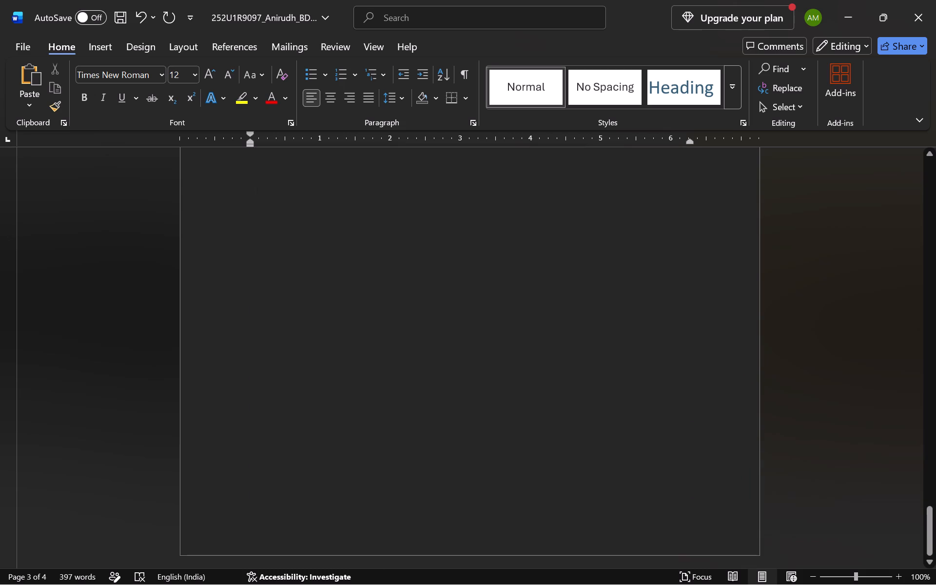
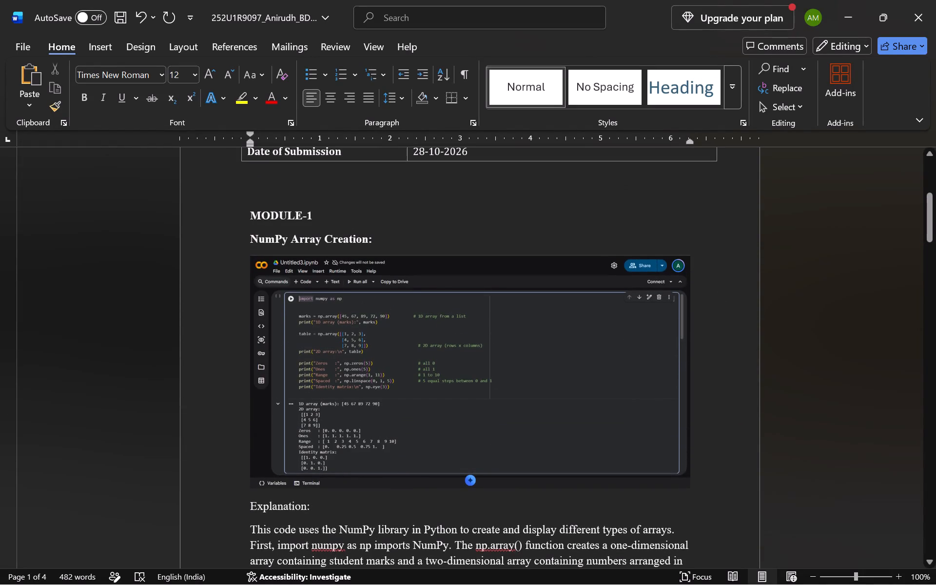
# Make the "Indexing:" heading on page 2 bold and highlight it in yellow.
pyautogui.scroll(-3, 384, 244)
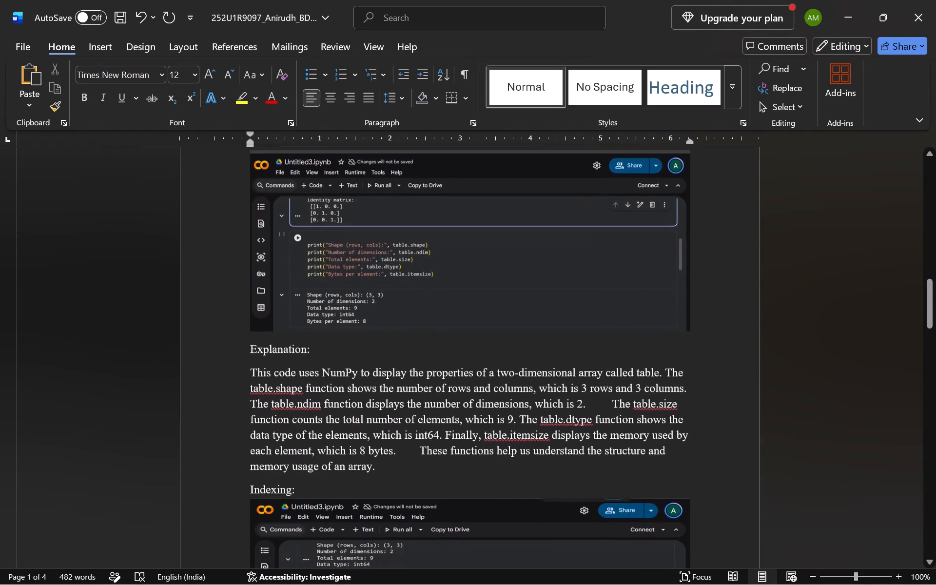
pyautogui.scroll(-1, 384, 244)
pyautogui.moveTo(301, 376); pyautogui.dragTo(259, 377)
pyautogui.click(263, 352)
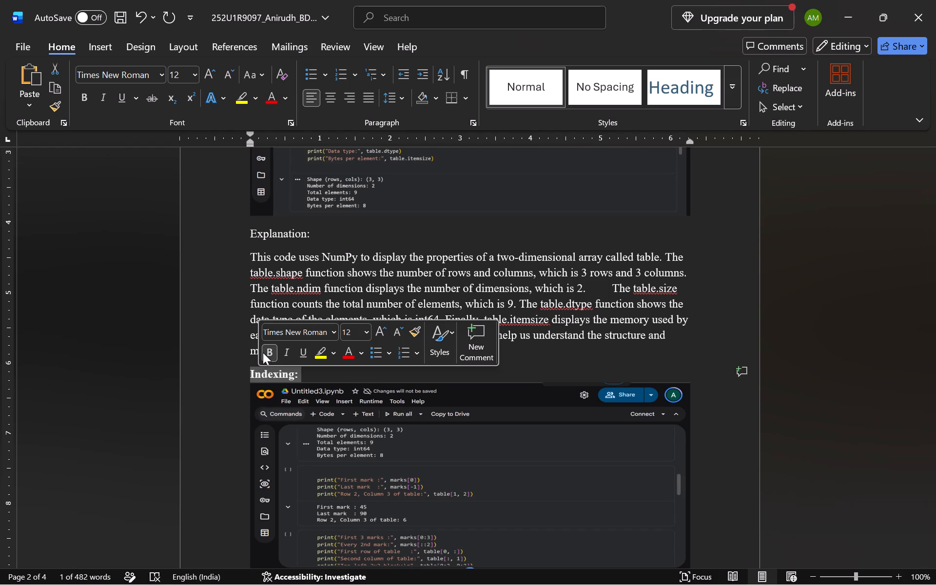
pyautogui.click(324, 357)
pyautogui.click(324, 377)
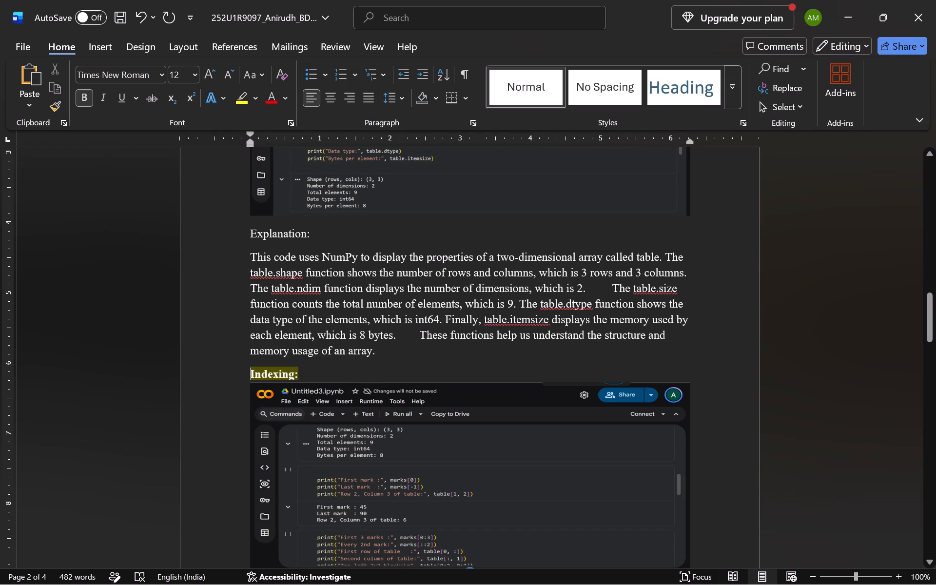
# Insert an empty line before "Explanation:" below the indexing screenshot, moving that label onto page 3 with its paragraph.
pyautogui.scroll(-2, 324, 377)
pyautogui.scroll(1, 324, 377)
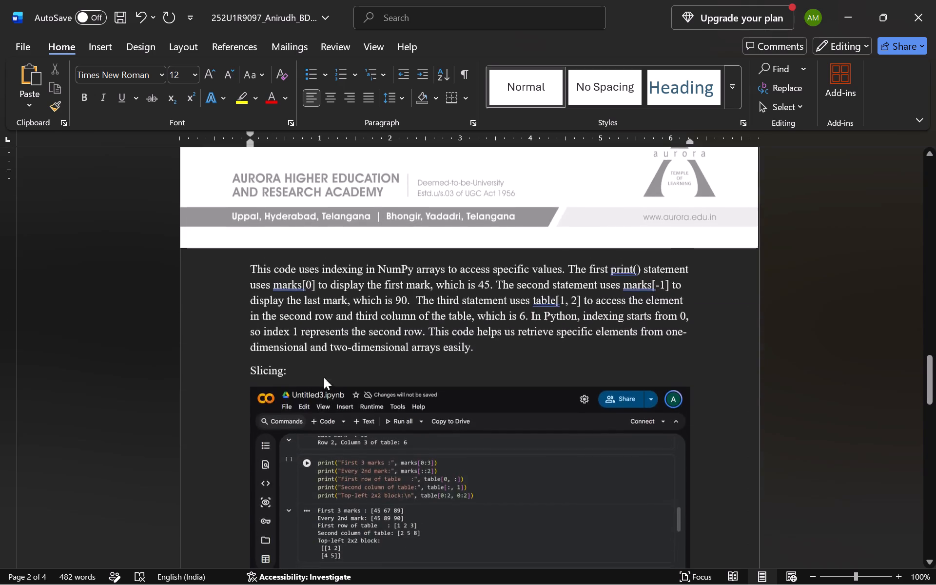
pyautogui.scroll(1, 324, 377)
pyautogui.click(253, 329)
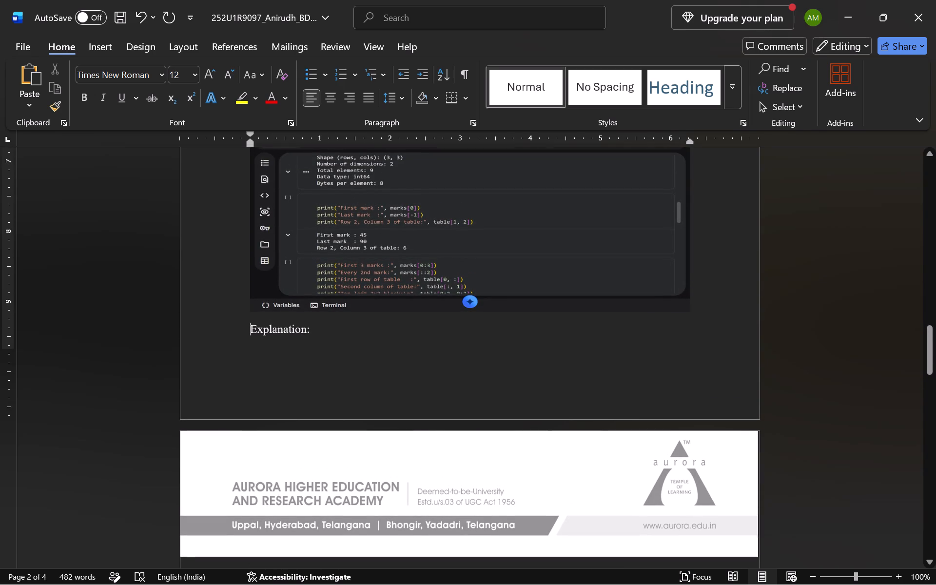
pyautogui.press('Return')
# Format the "Slicing:" heading on page 3 as bold and italic.
pyautogui.scroll(-2, 253, 329)
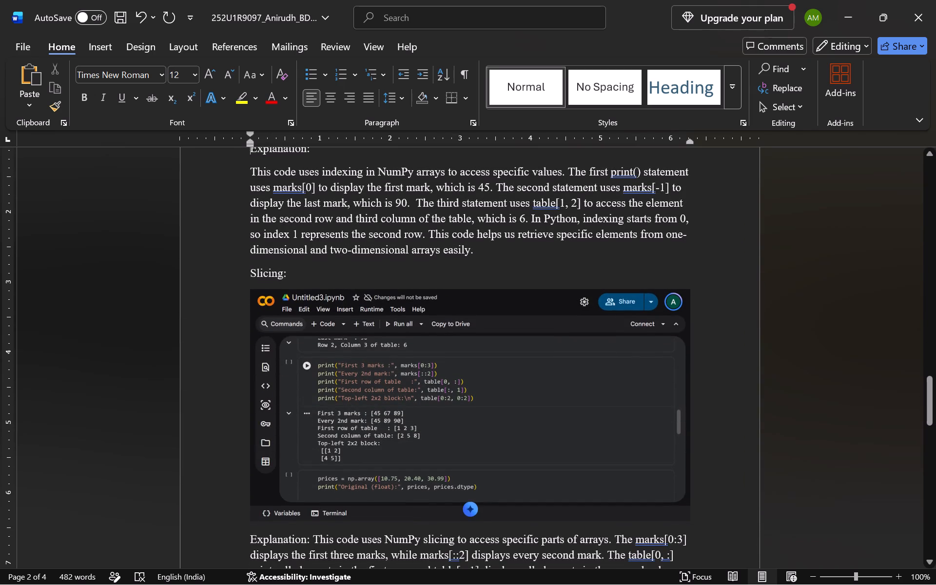
pyautogui.scroll(-1, 350, 495)
pyautogui.scroll(1, 350, 495)
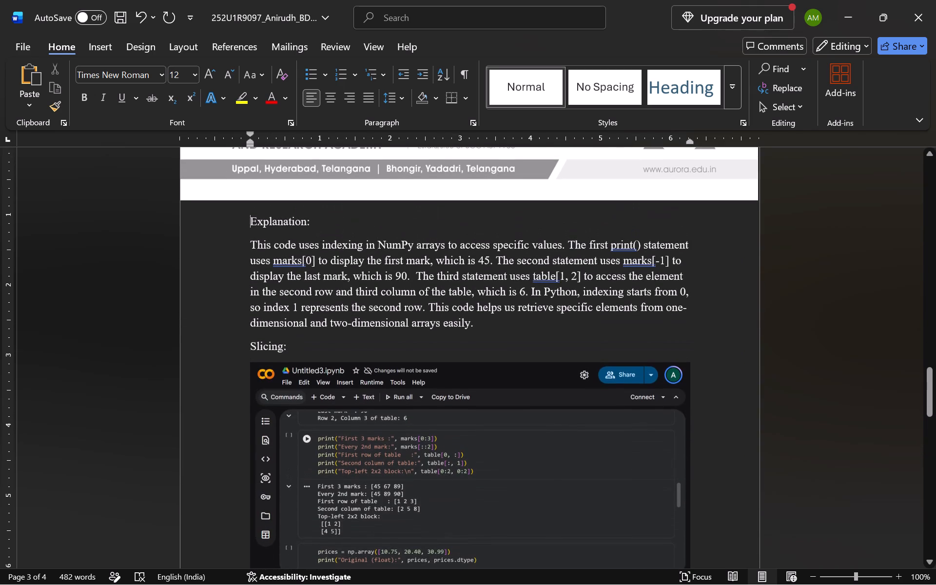
pyautogui.moveTo(292, 350); pyautogui.dragTo(227, 338)
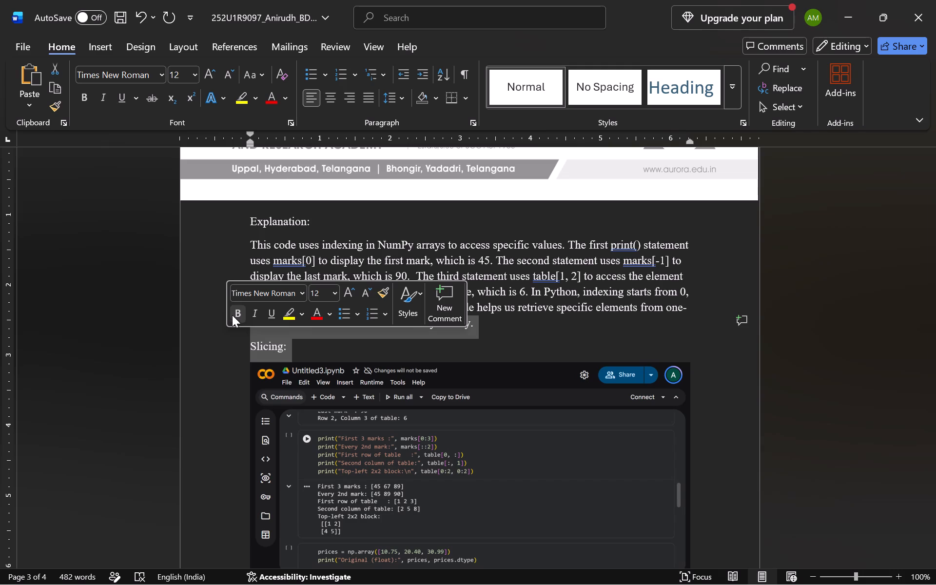
pyautogui.hotkey('shift', 'Down')
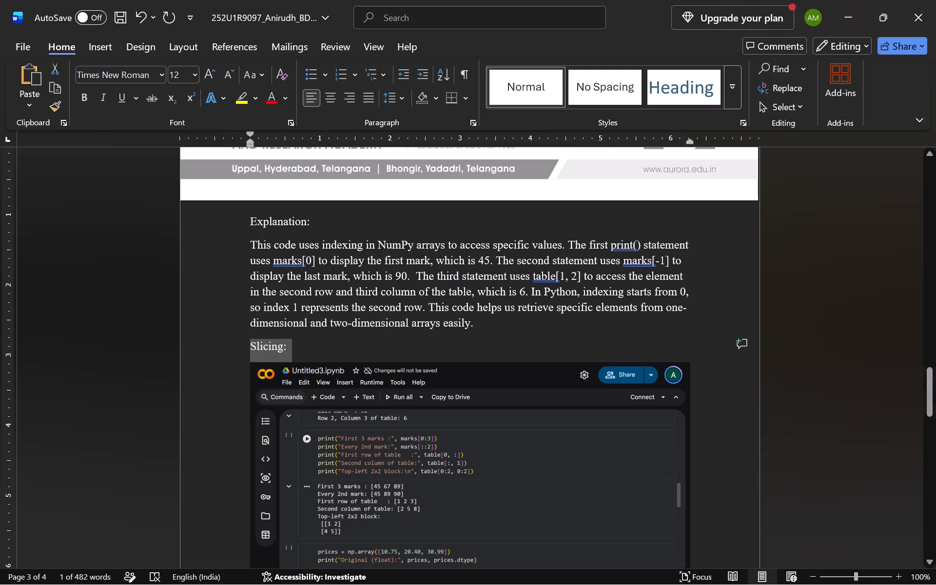
pyautogui.click(87, 103)
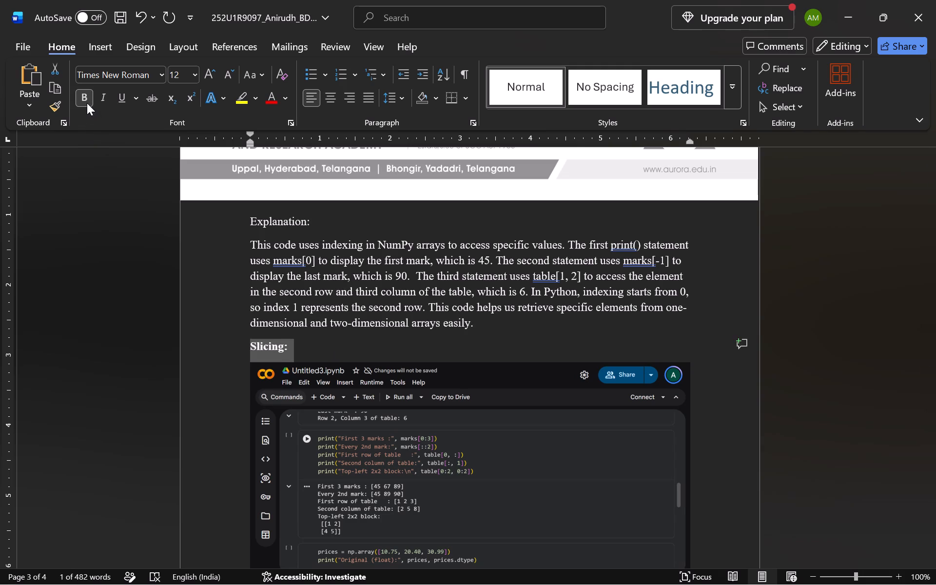
pyautogui.click(103, 97)
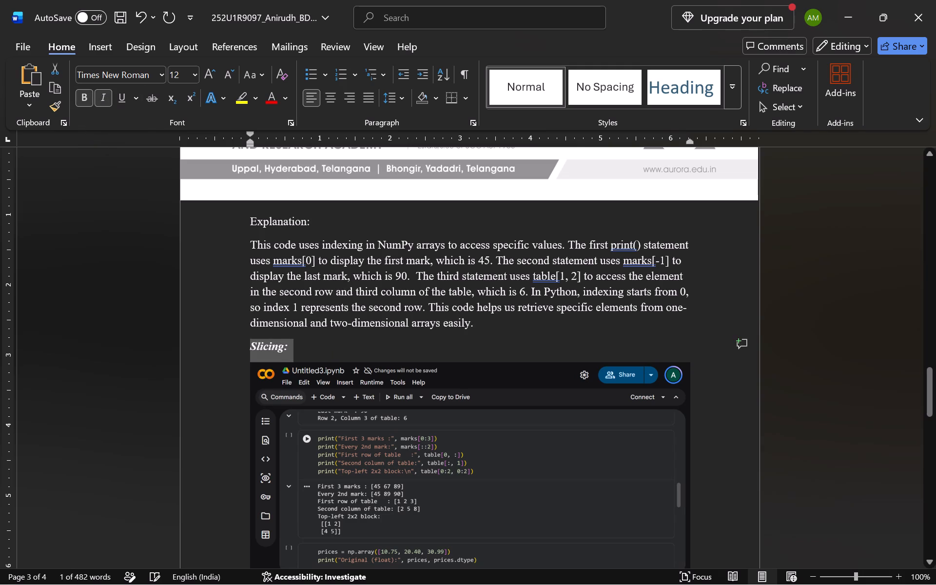
# Insert five empty lines above the "Data type conversion:" heading to move it onto page 4 with its screenshot.
pyautogui.scroll(-2, 400, 353)
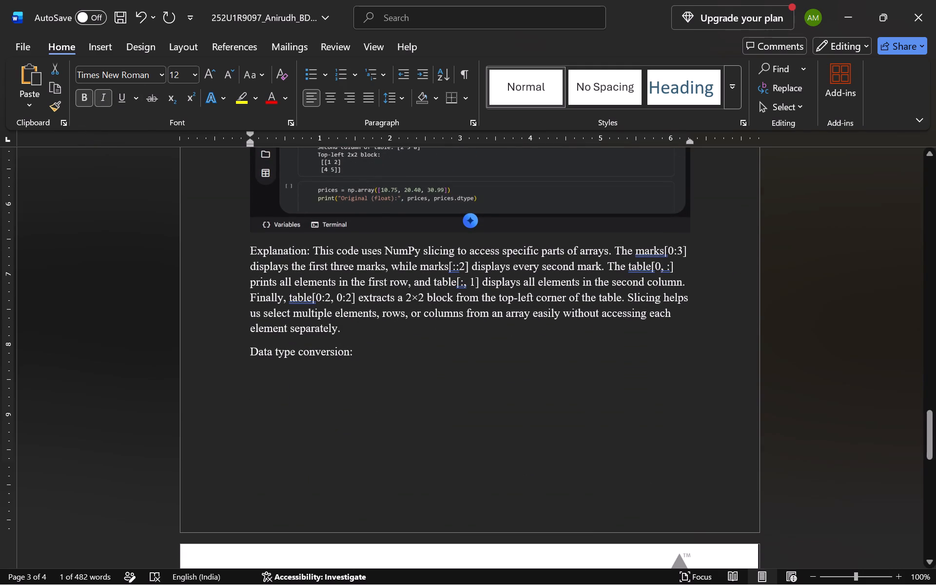
pyautogui.click(351, 341)
pyautogui.press('Return')
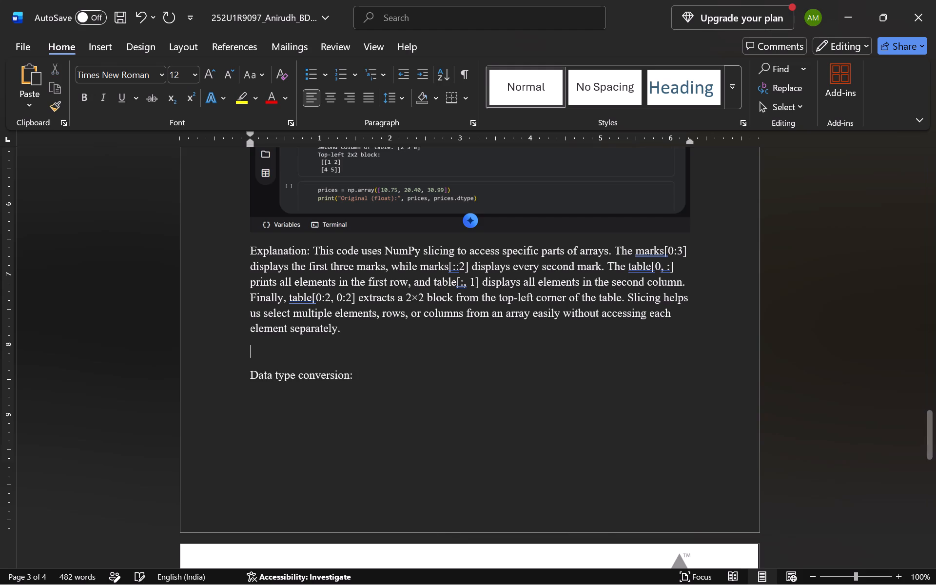
pyautogui.press('Return')
pyautogui.press('Return')
pyautogui.press('Return')
pyautogui.press('Return')
# Format the whole "Data type conversion:" heading on page 4 as bold and italic.
pyautogui.scroll(-1, 351, 341)
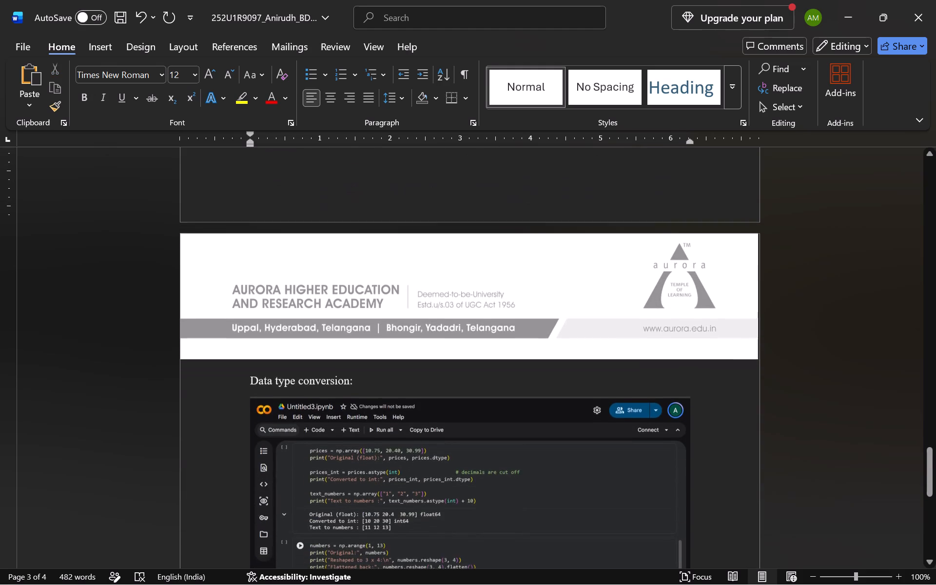
pyautogui.scroll(-1, 351, 341)
pyautogui.moveTo(360, 378); pyautogui.dragTo(278, 385)
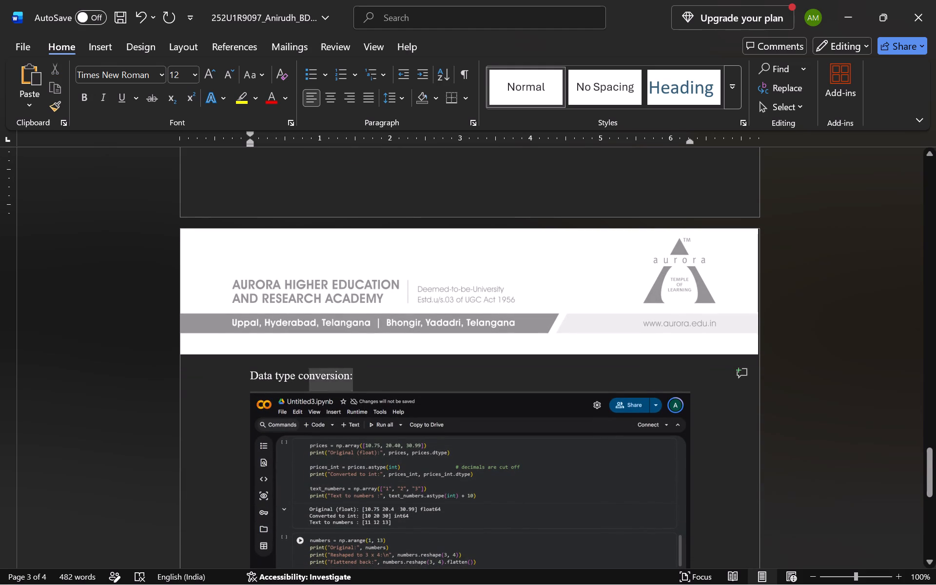
pyautogui.moveTo(278, 385); pyautogui.dragTo(246, 385)
pyautogui.click(253, 361)
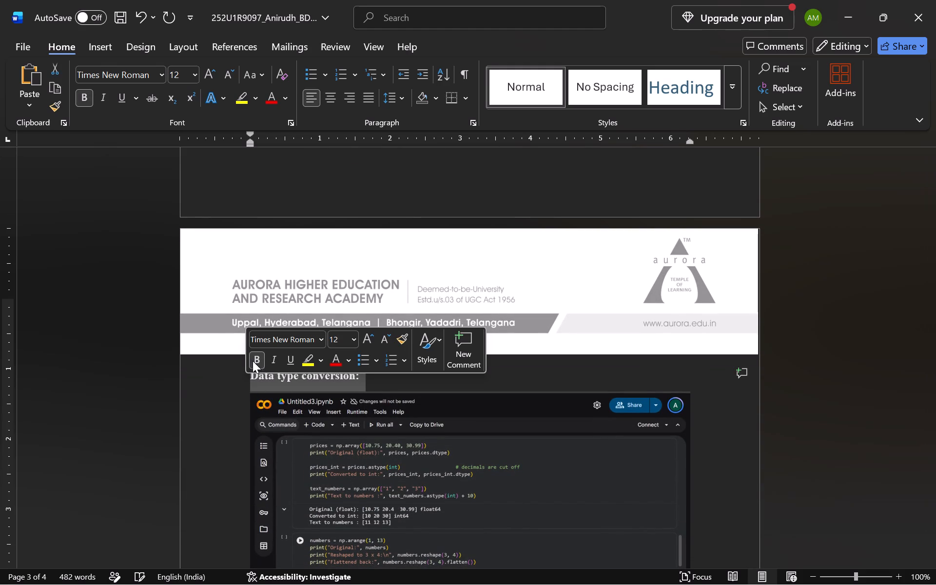
pyautogui.click(270, 361)
# Review the layout and headings of the whole journal from the first page to the last.
pyautogui.scroll(-2, 315, 449)
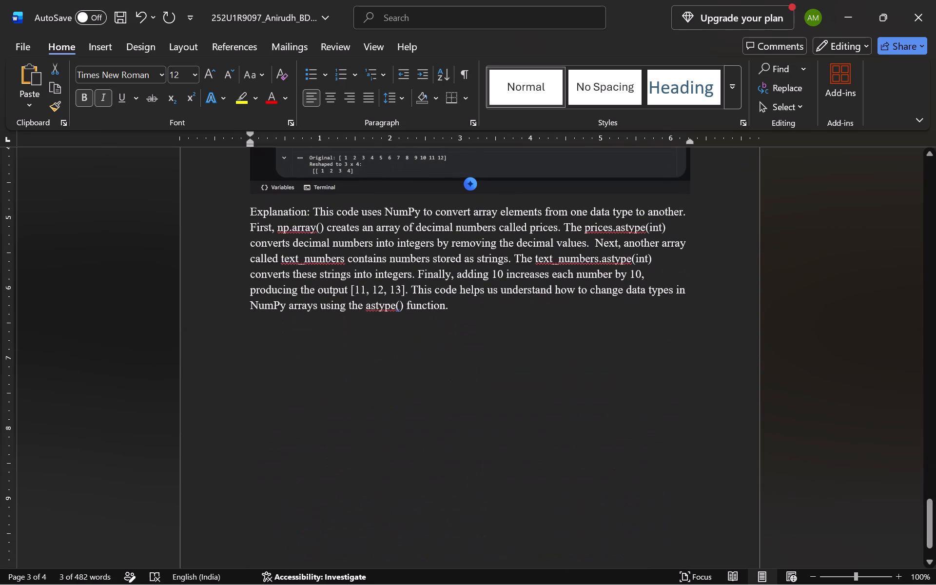
pyautogui.scroll(-5, 479, 381)
pyautogui.scroll(20, 479, 381)
pyautogui.scroll(4, 479, 381)
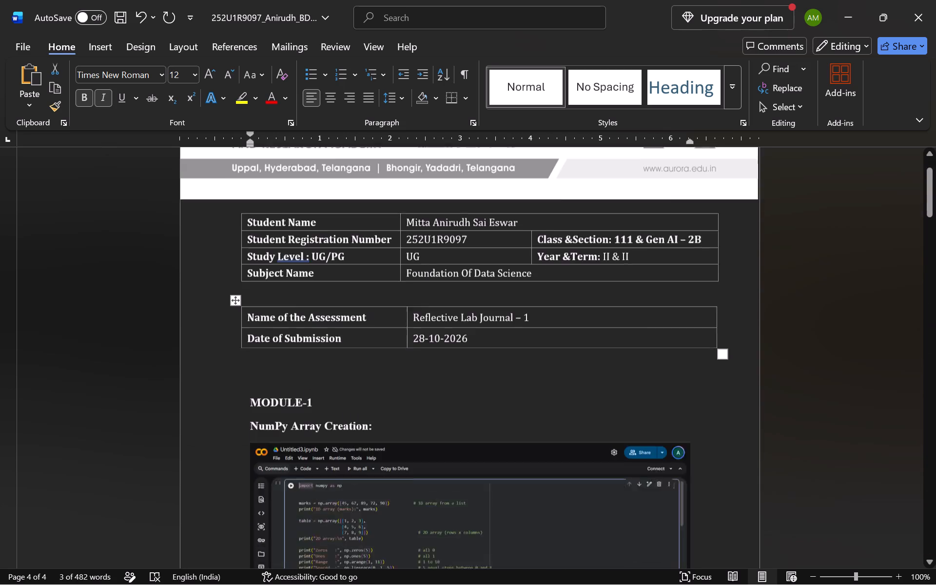
pyautogui.scroll(-9, 479, 381)
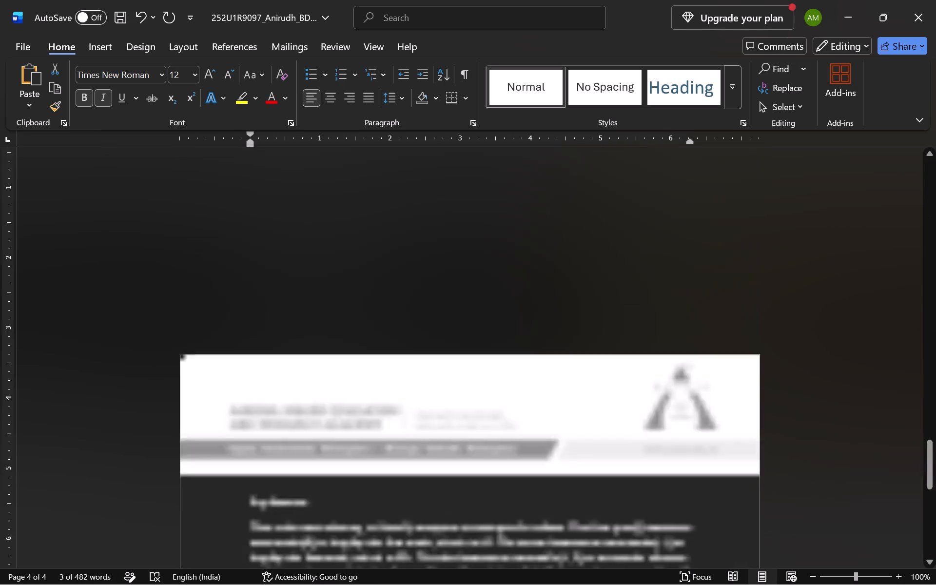
pyautogui.scroll(-1, 479, 381)
pyautogui.scroll(10, 479, 381)
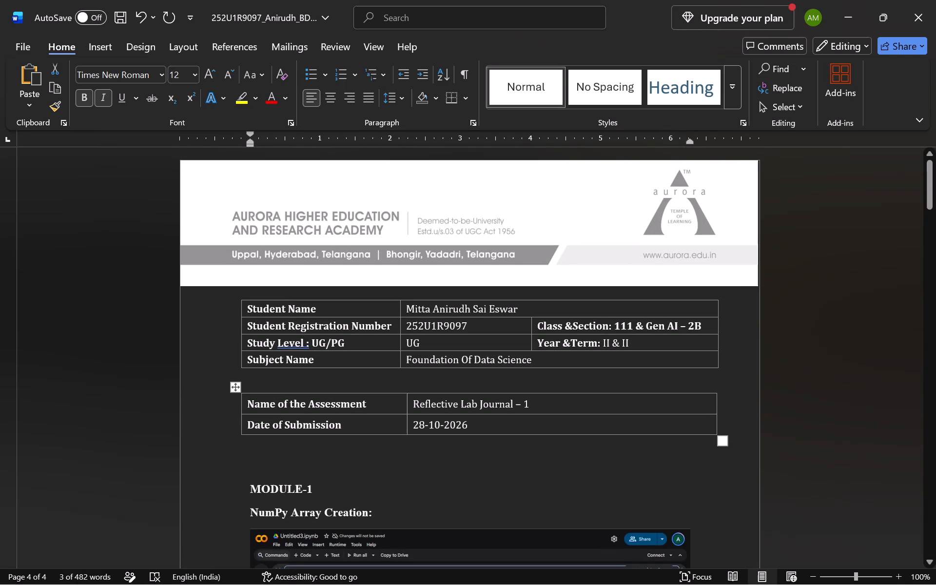
pyautogui.scroll(-1, 479, 381)
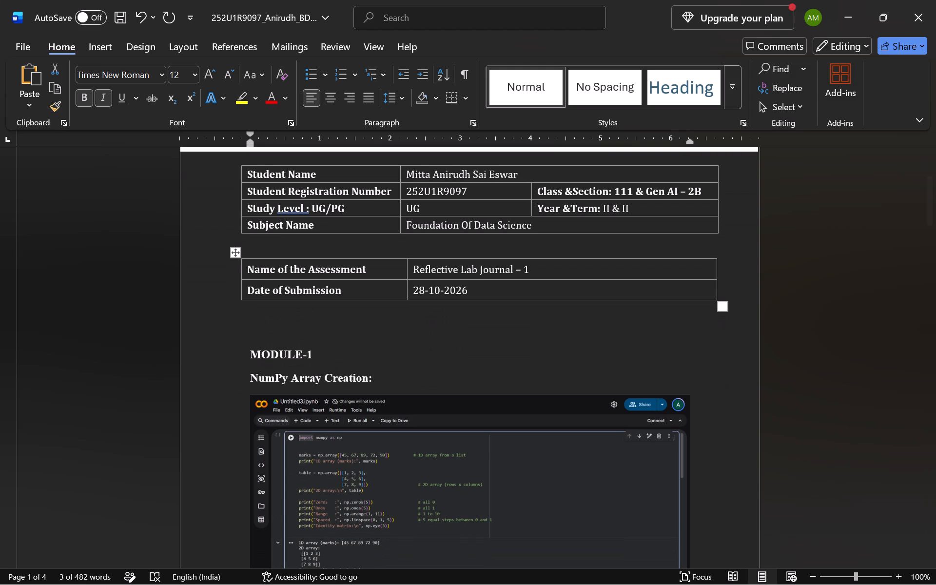
# Save the lab journal document.
pyautogui.hotkey('ctrl', 's')
# Start exporting the lab journal as a PDF/XPS document.
pyautogui.scroll(-1, 479, 381)
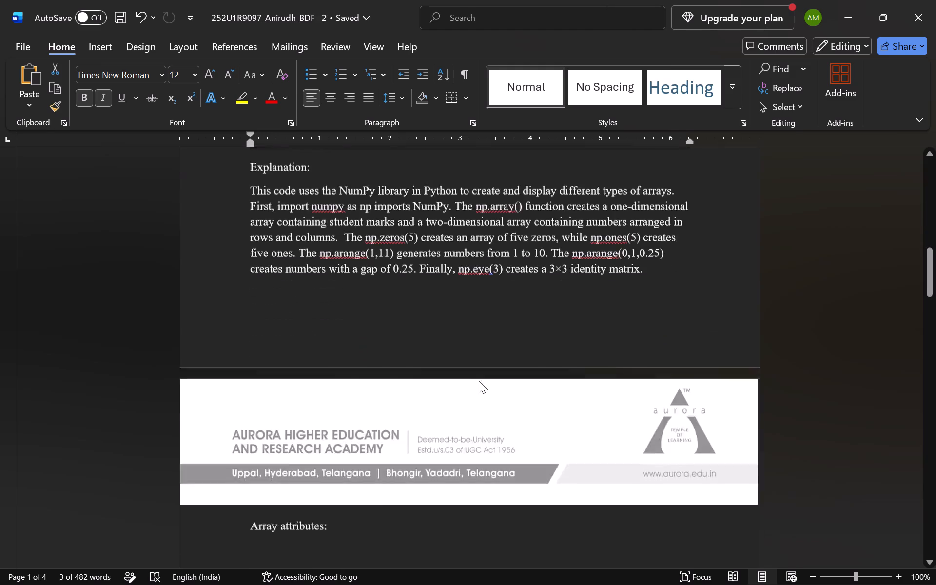
pyautogui.scroll(-4, 479, 381)
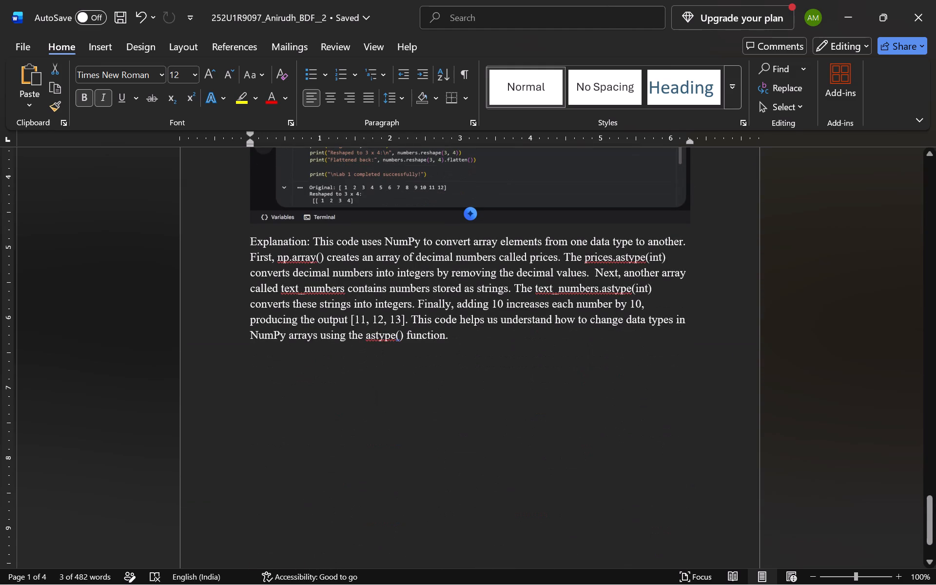
pyautogui.click(39, 50)
pyautogui.click(78, 327)
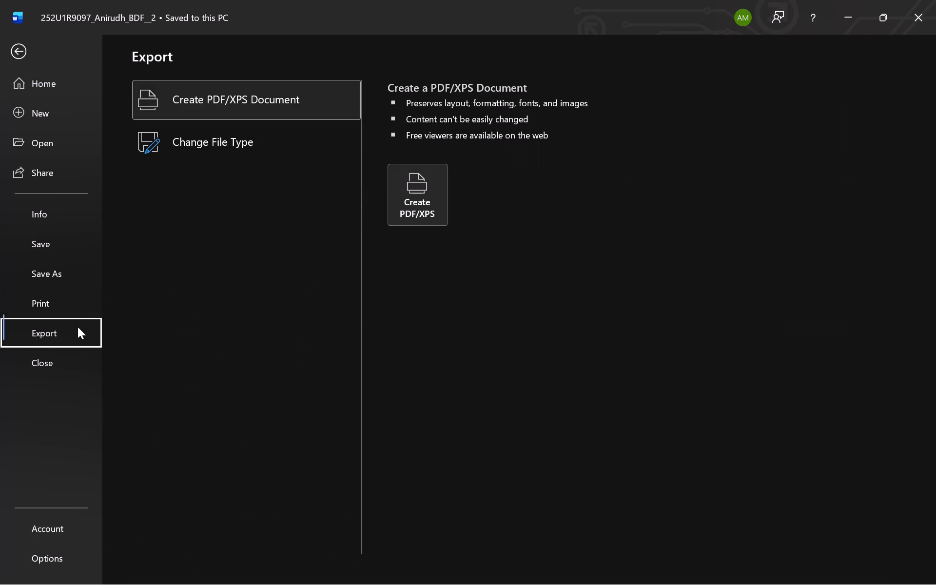
# In the PDF export's file name, replace the subject code and number after the student's name with "FDS_".
pyautogui.click(397, 199)
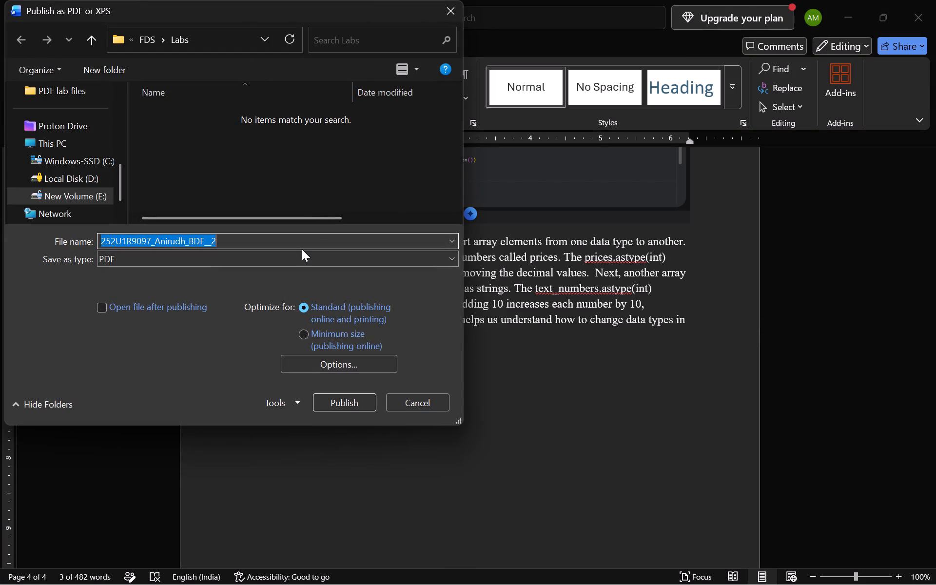
pyautogui.click(298, 240)
pyautogui.press('Right')
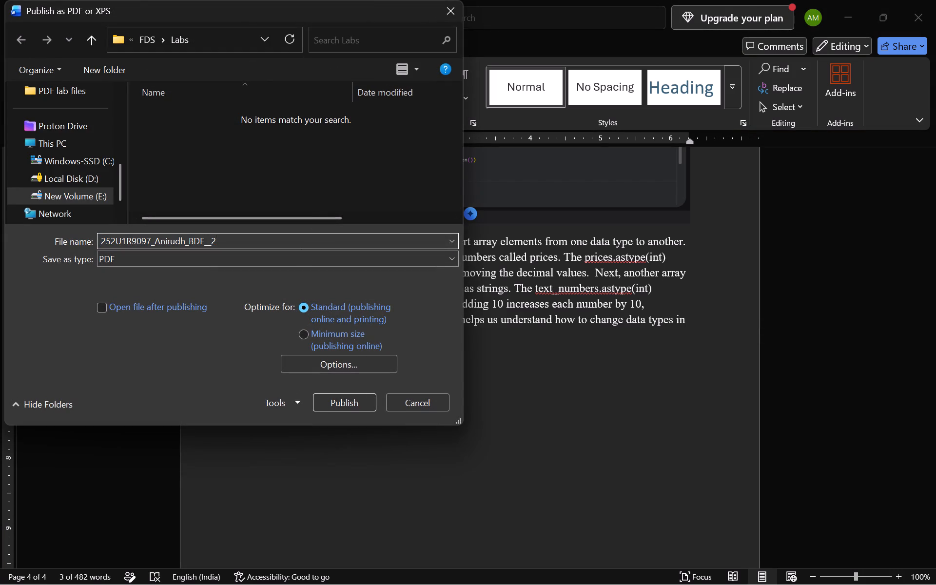
pyautogui.press('BackSpace')
pyautogui.press('BackSpace')
pyautogui.press('BackSpace')
pyautogui.press('BackSpace')
pyautogui.press('BackSpace')
pyautogui.press('BackSpace')
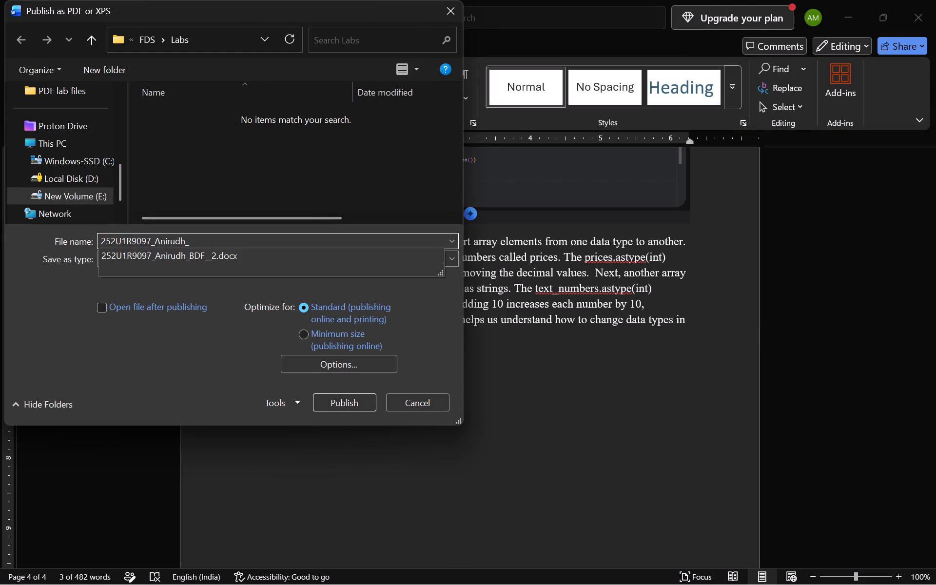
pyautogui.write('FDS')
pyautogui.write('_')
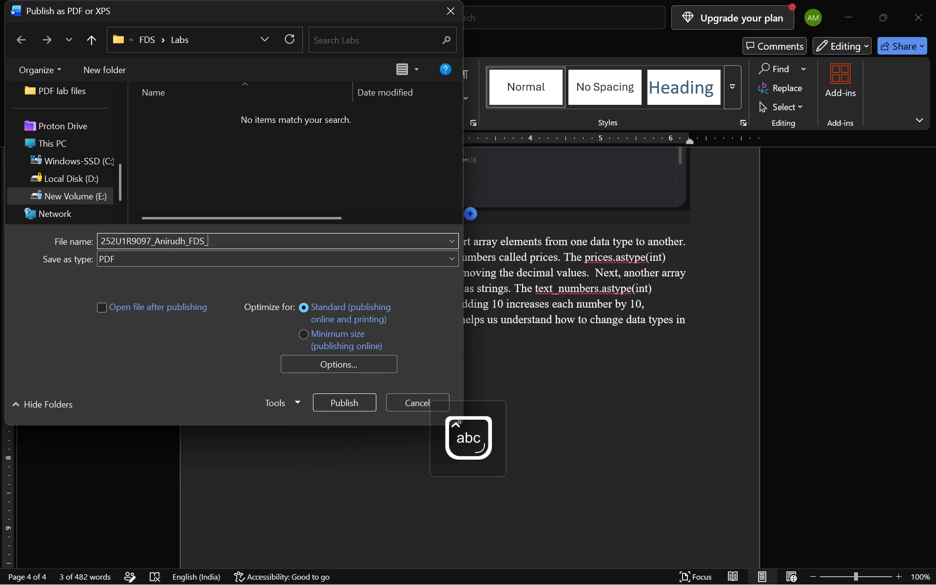
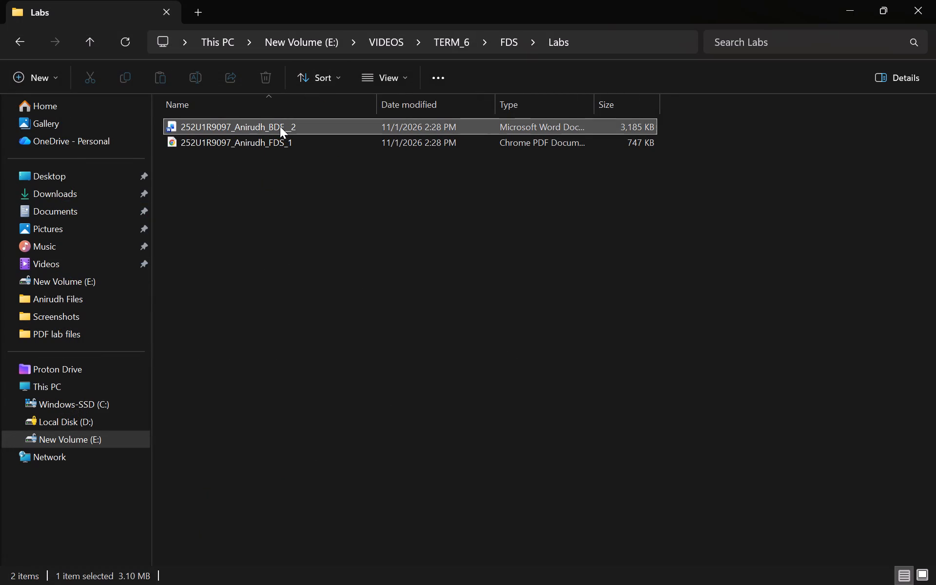
# Rename the BDF__2 Word document in the Labs folder with the same file name as the FDS_1 PDF.
pyautogui.click(277, 143)
pyautogui.click(277, 143)
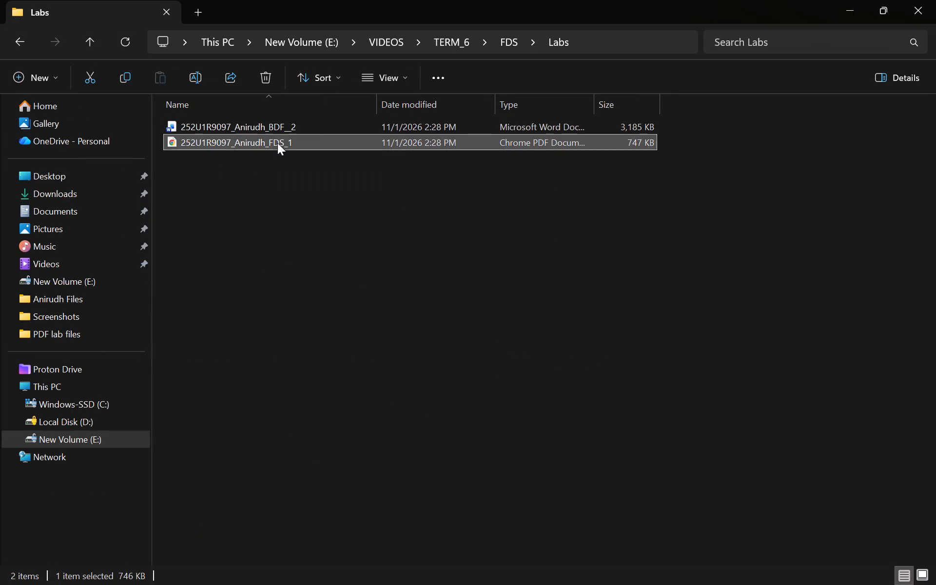
pyautogui.hotkey('ctrl', 'c')
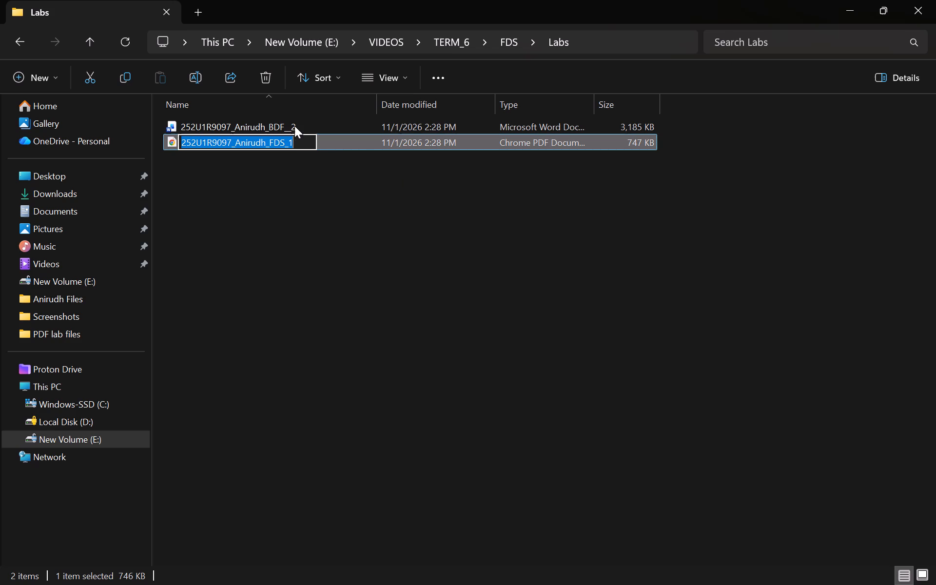
pyautogui.click(294, 126)
pyautogui.click(294, 126)
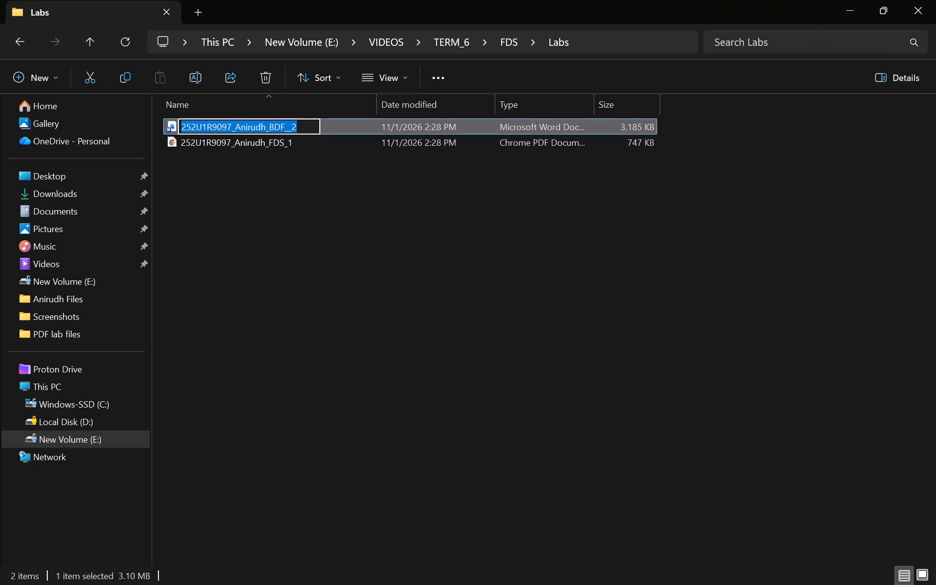
pyautogui.hotkey('ctrl', 'v')
pyautogui.press('\\')
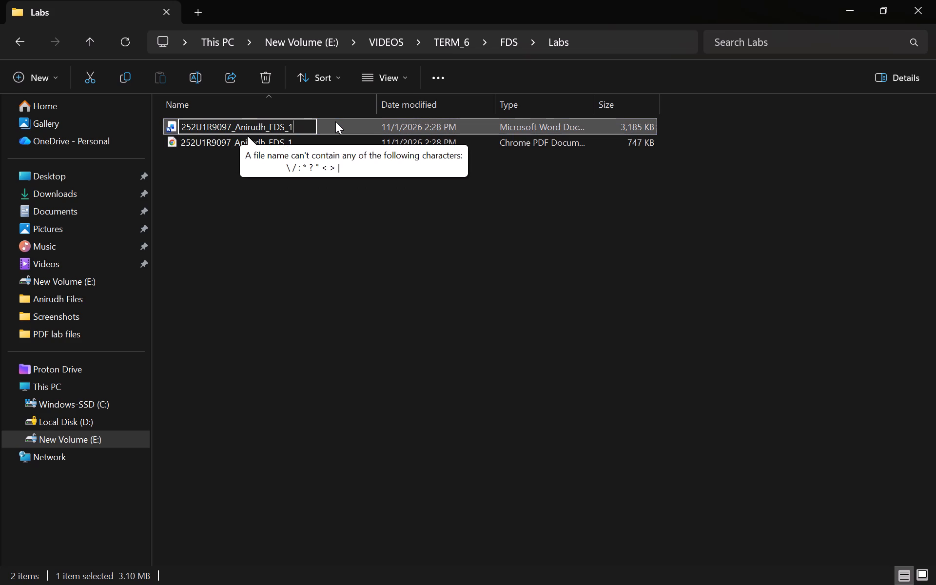
pyautogui.press('Return')
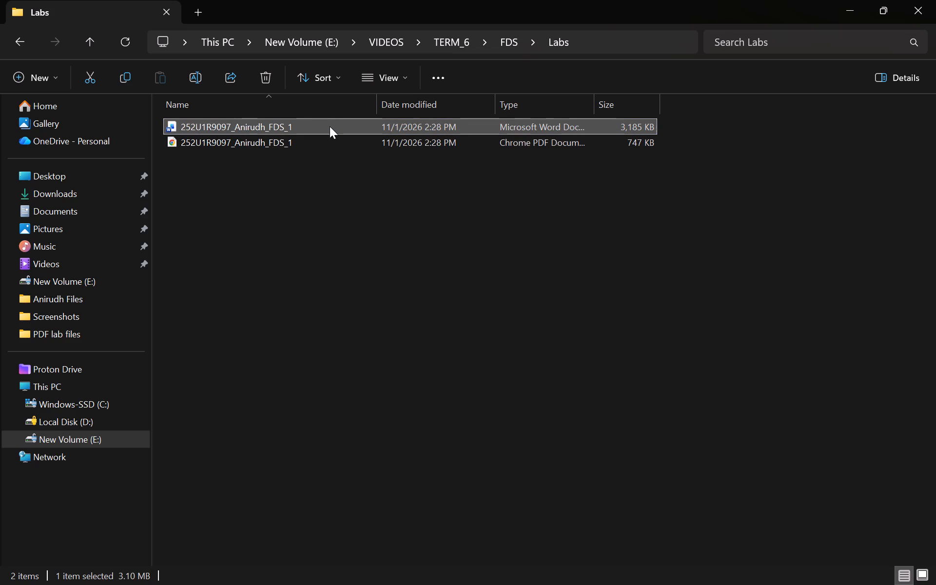
# Duplicate the FDS_1 Word document within the Labs folder.
pyautogui.hotkey('ctrl', 'c')
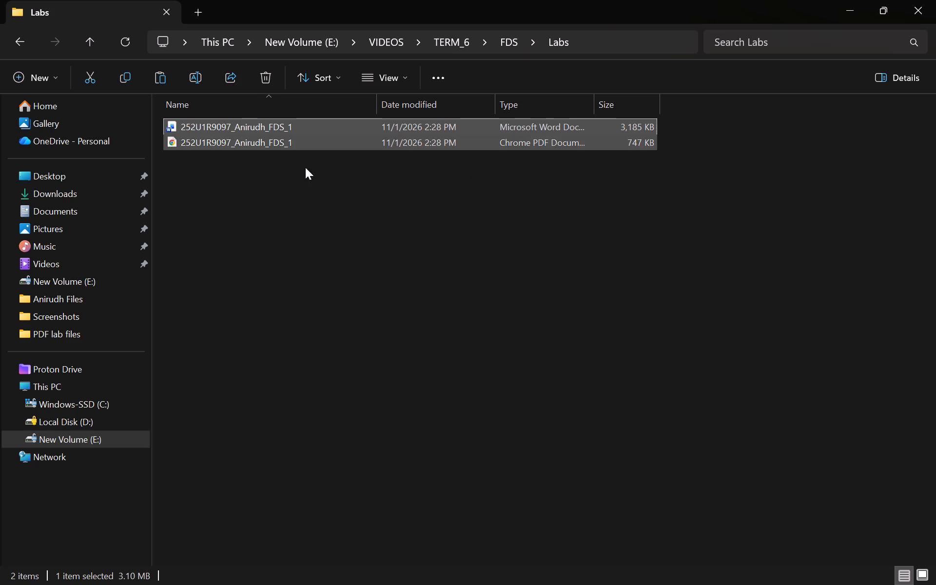
pyautogui.click(303, 180)
pyautogui.hotkey('ctrl', 'v')
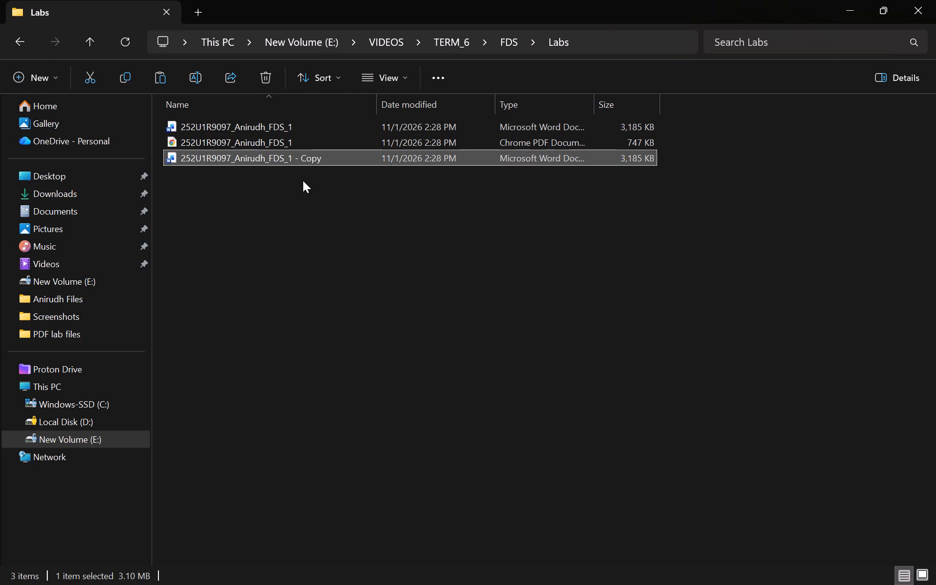
# Open the duplicated FDS_1 document in Word.
pyautogui.press('Return')
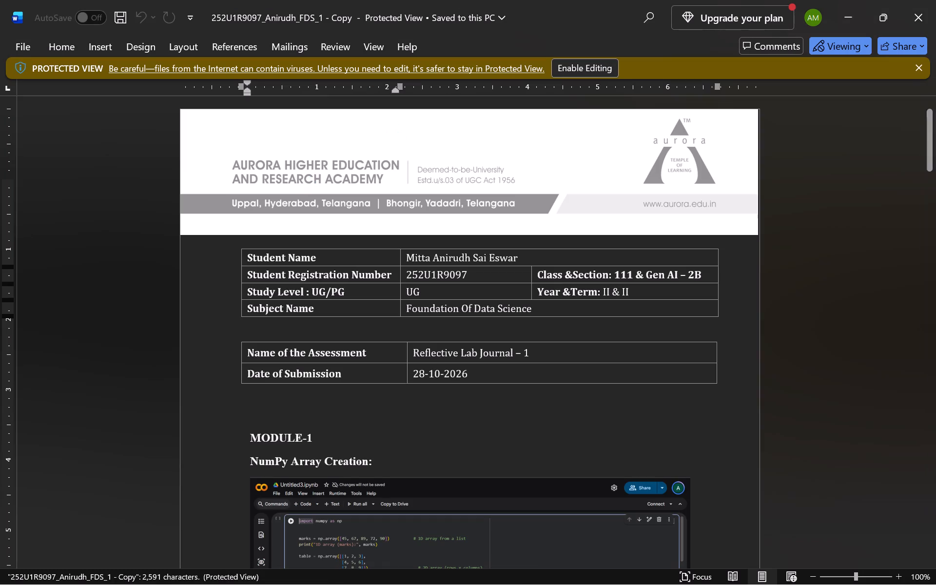
# Enable editing on the journal copy and change the assessment name to Reflective Lab Journal – 2.
pyautogui.click(581, 71)
pyautogui.scroll(-1, 471, 506)
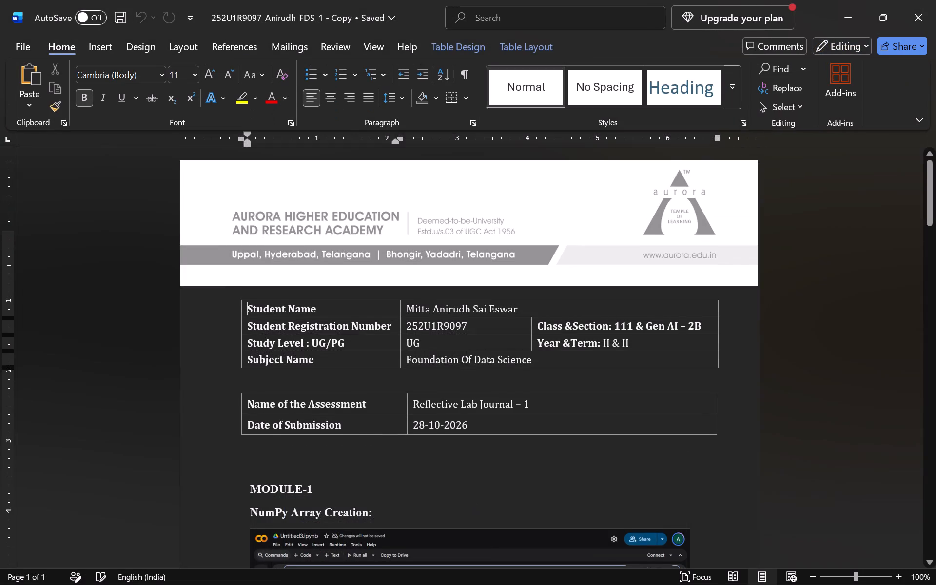
pyautogui.scroll(-1, 471, 506)
pyautogui.click(554, 332)
pyautogui.press('BackSpace')
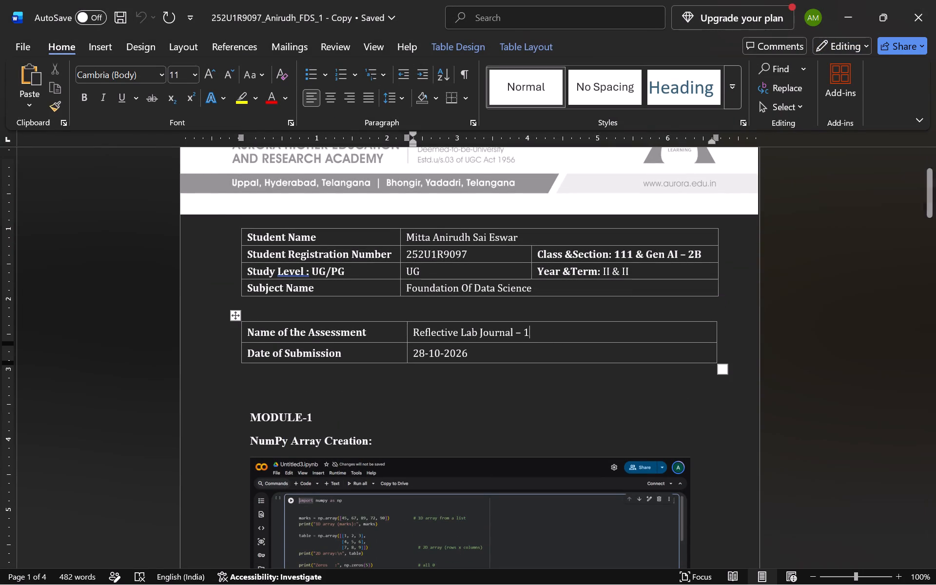
pyautogui.press('2')
# Change the day in the date of submission so it reads 31-10-2026.
pyautogui.press('Down')
pyautogui.press('Left')
pyautogui.press('Left')
pyautogui.press('Left')
pyautogui.press('Left')
pyautogui.press('Left')
pyautogui.press('Left')
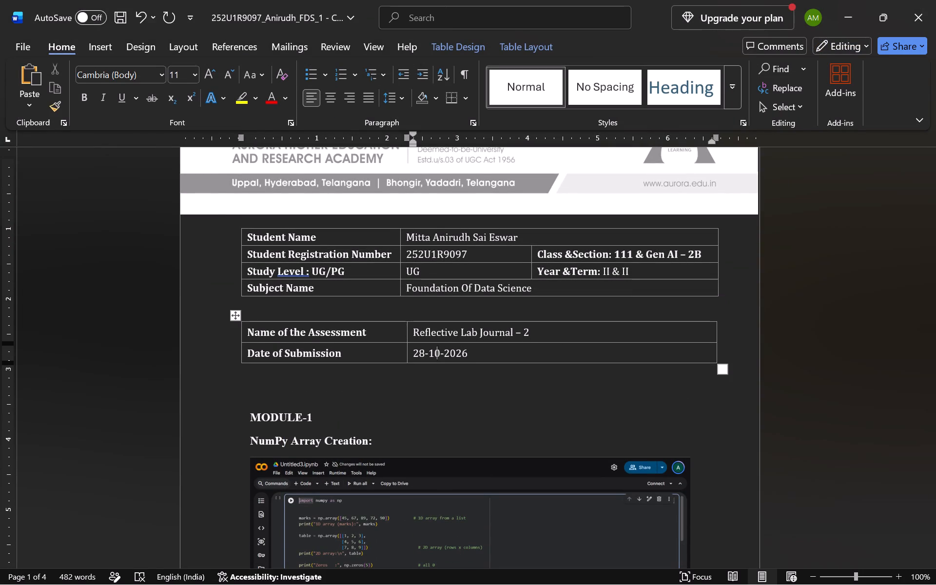
pyautogui.press('Left')
pyautogui.press('Left')
pyautogui.press('BackSpace')
pyautogui.press('BackSpace')
pyautogui.write('31')
# Remove all the old lab content, keeping only the student and assessment tables and the MODULE-1 heading.
pyautogui.scroll(-1, 629, 432)
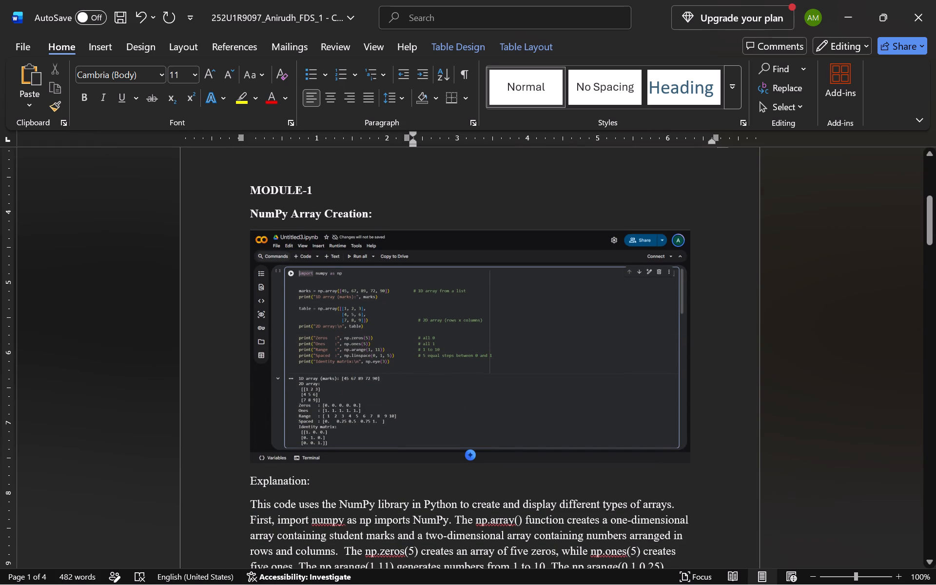
pyautogui.scroll(2, 334, 190)
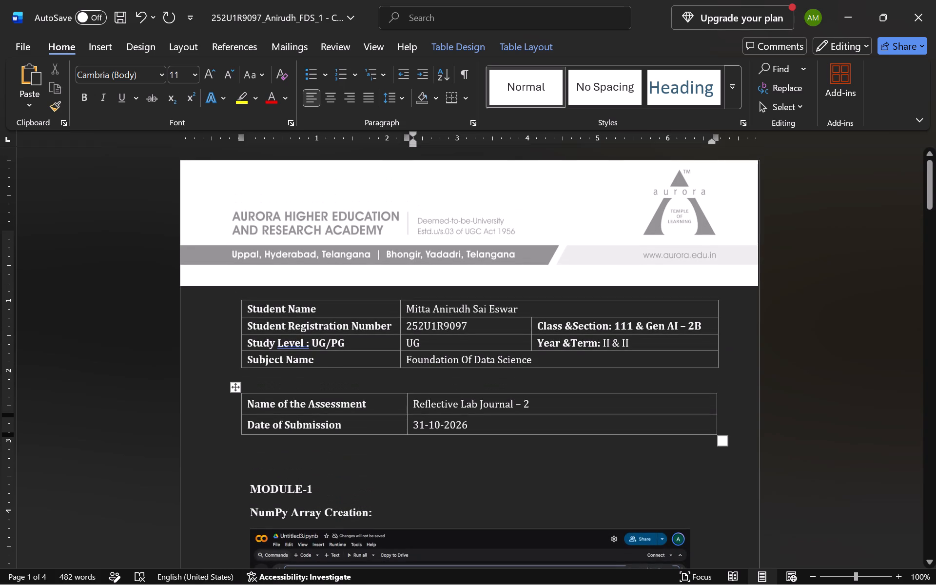
pyautogui.moveTo(319, 485); pyautogui.dragTo(236, 293)
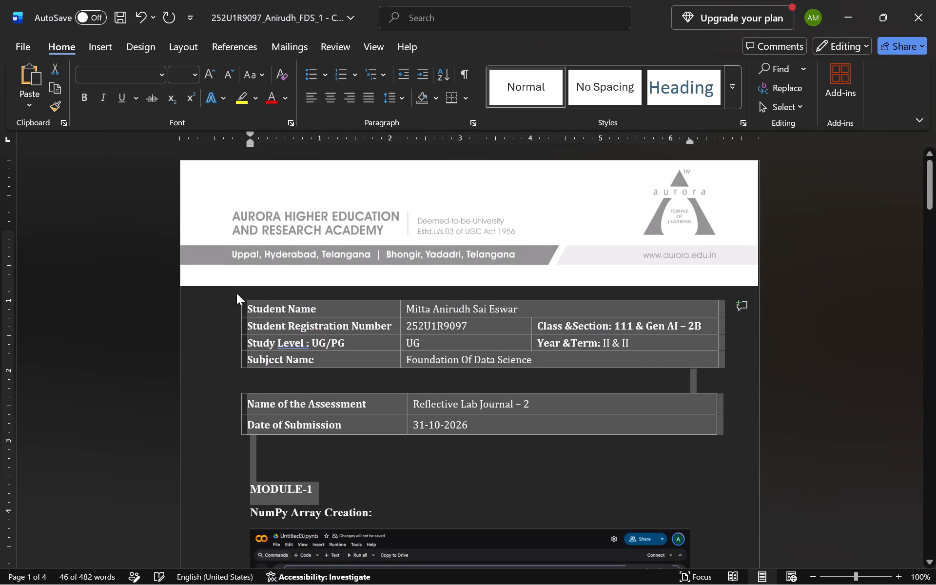
pyautogui.hotkey('ctrl', 'x')
pyautogui.hotkey('ctrl', 'a')
pyautogui.hotkey('ctrl', 'BackSpace')
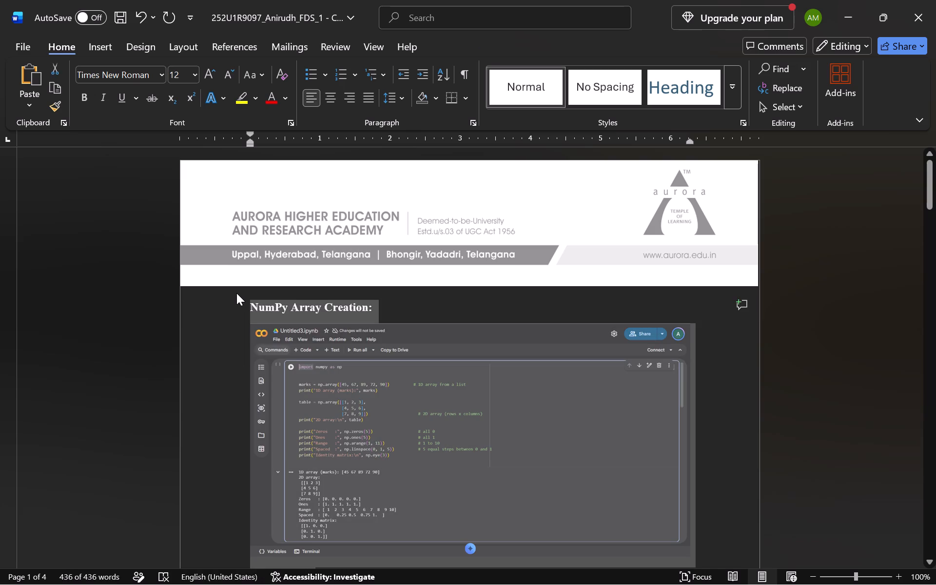
pyautogui.press('BackSpace')
pyautogui.hotkey('ctrl', 'v')
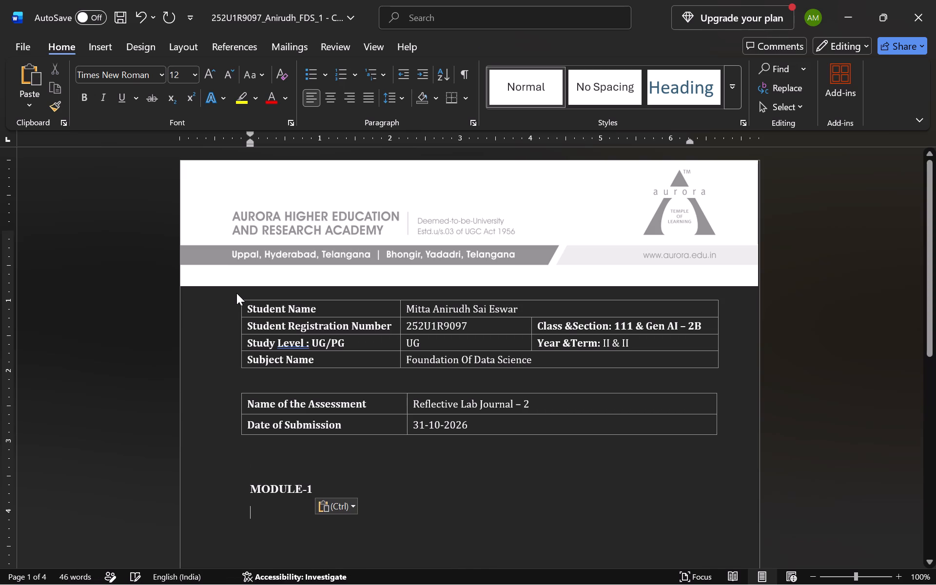
# Change the module heading to MODULE-2 and add a new line below it.
pyautogui.click(335, 487)
pyautogui.press('BackSpace')
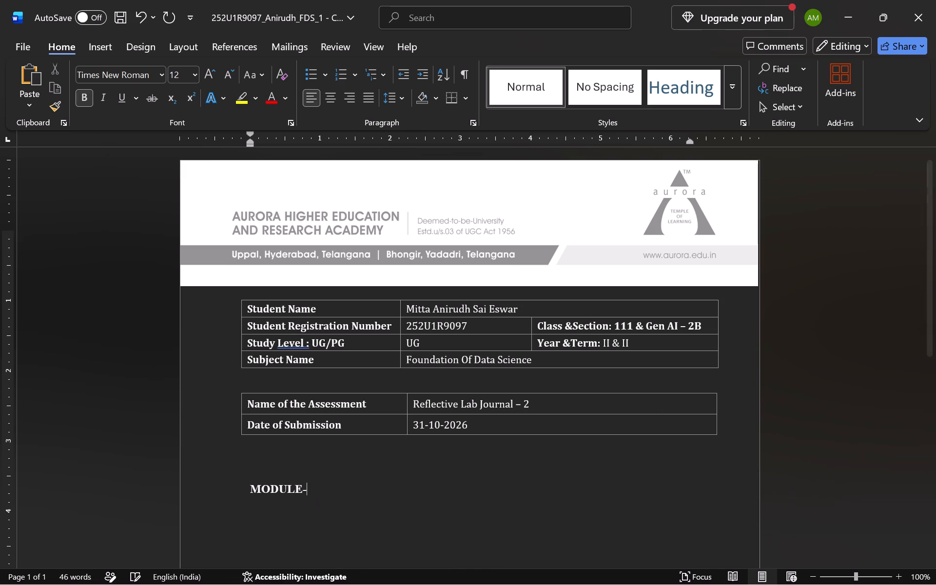
pyautogui.press('2')
pyautogui.scroll(-1, 335, 487)
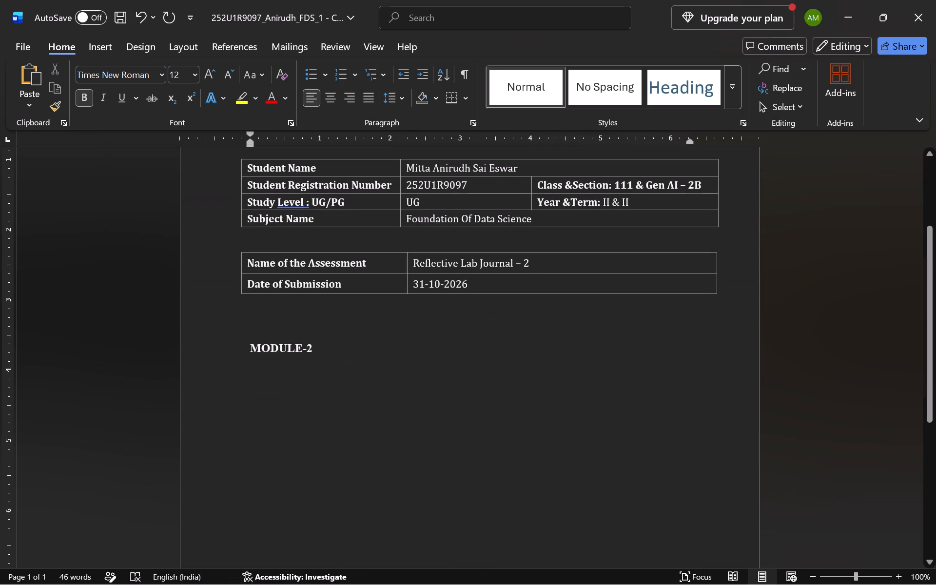
pyautogui.press('Return')
# Copy the "Loading data into a Pandas DataFrame:" heading from the FDS-LAB-2 document into the journal copy under MODULE-2.
pyautogui.hotkey('alt', 'Tab')
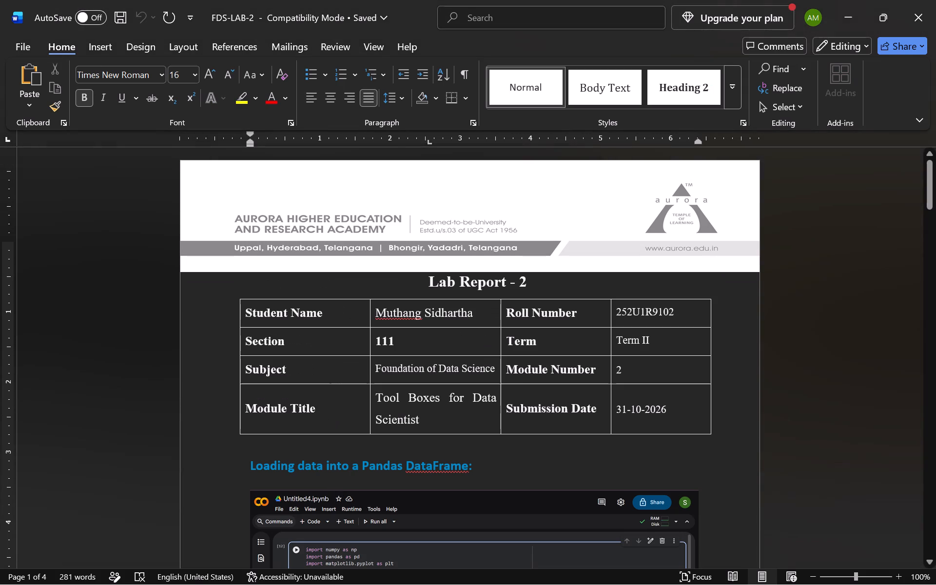
pyautogui.scroll(-1, 335, 487)
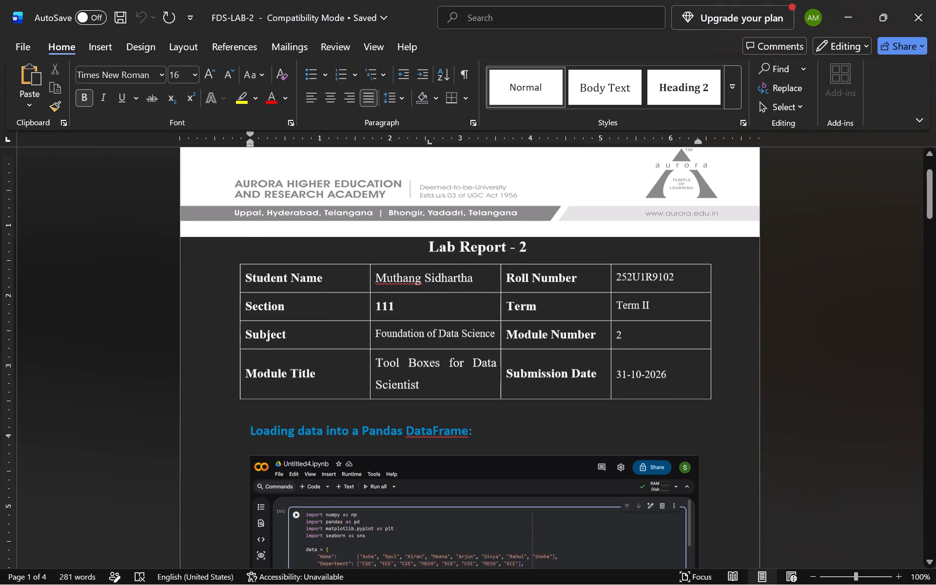
pyautogui.scroll(-2, 335, 487)
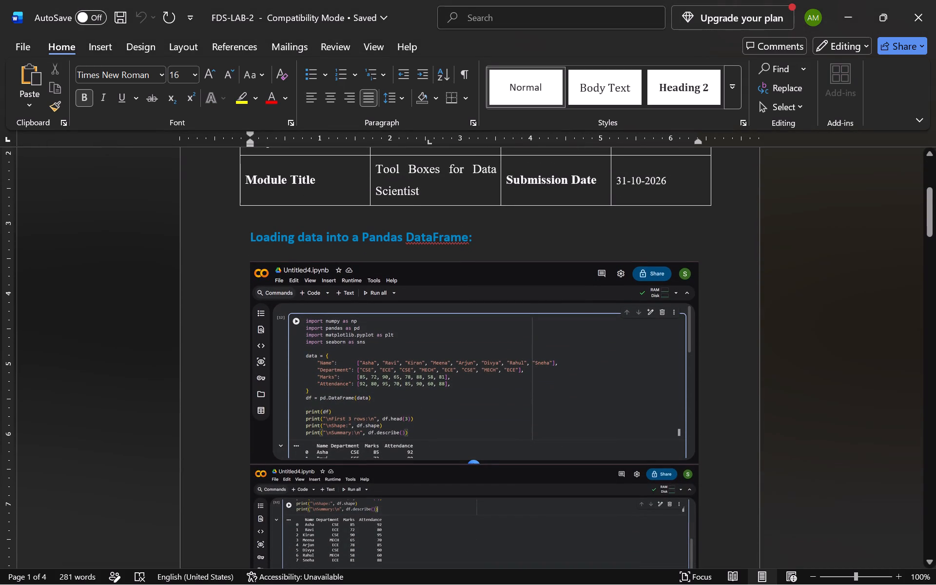
pyautogui.scroll(-1, 335, 487)
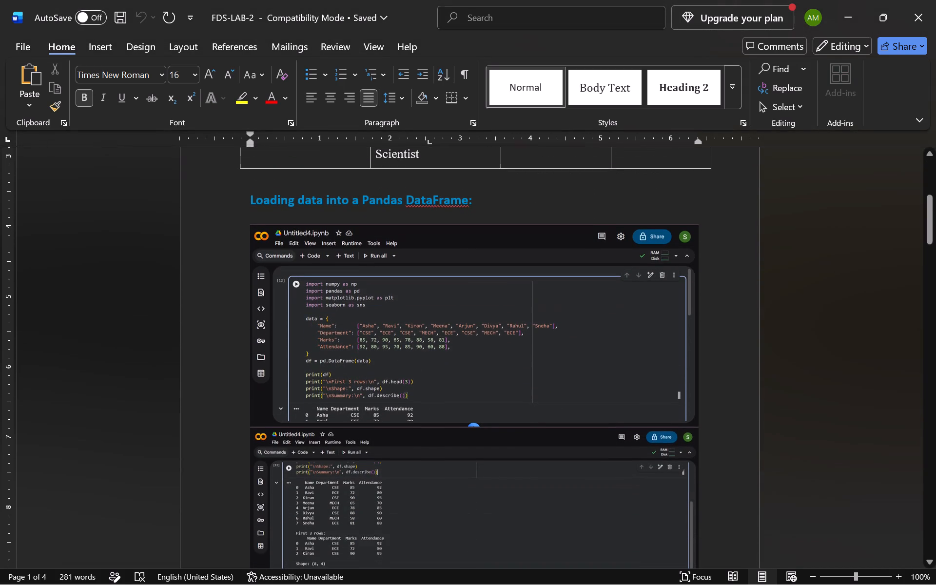
pyautogui.scroll(-2, 335, 487)
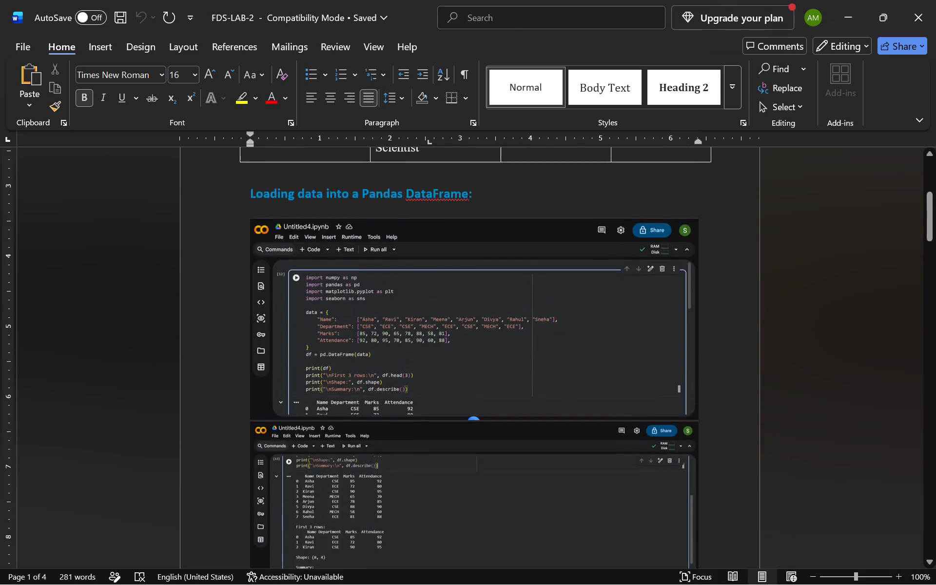
pyautogui.scroll(3, 335, 487)
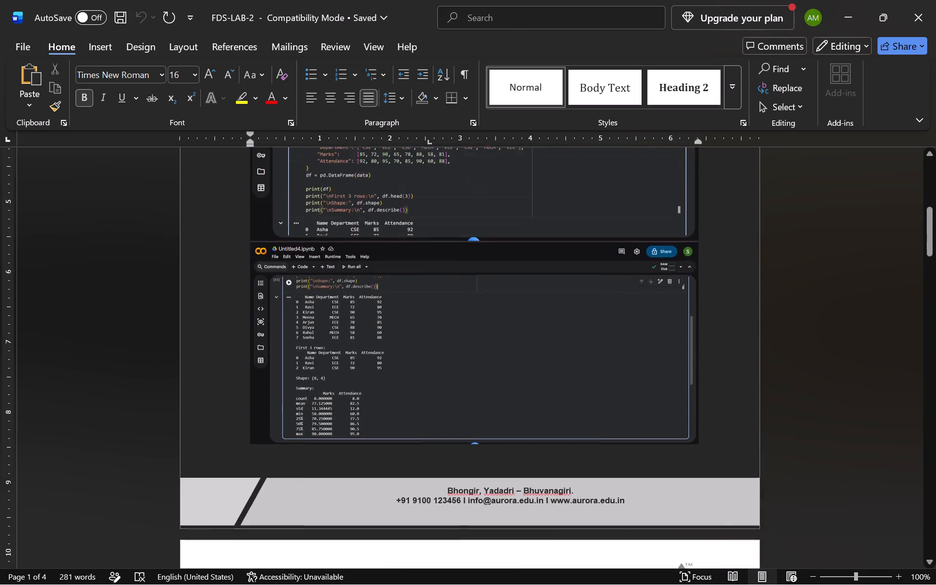
pyautogui.scroll(1, 335, 487)
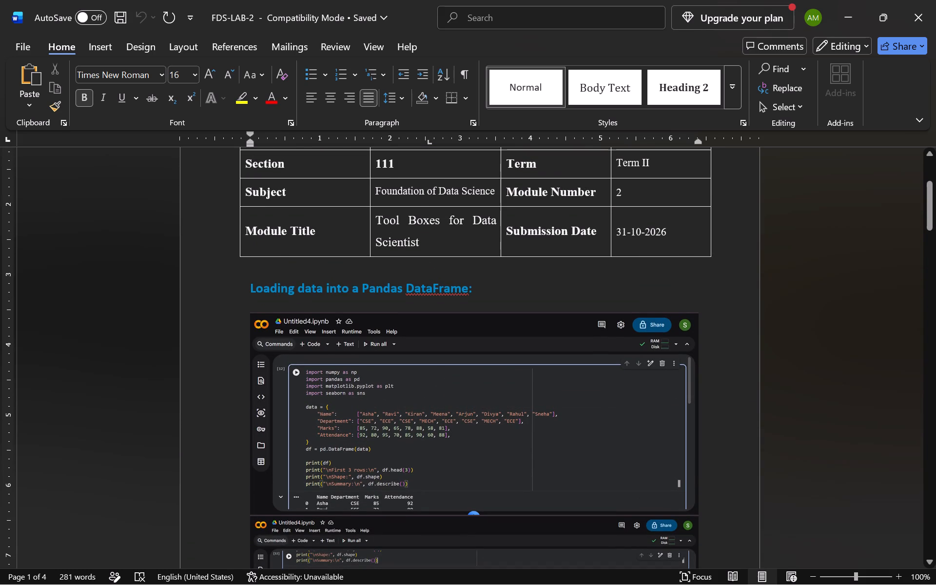
pyautogui.moveTo(488, 285); pyautogui.dragTo(255, 284)
pyautogui.hotkey('ctrl', 'c')
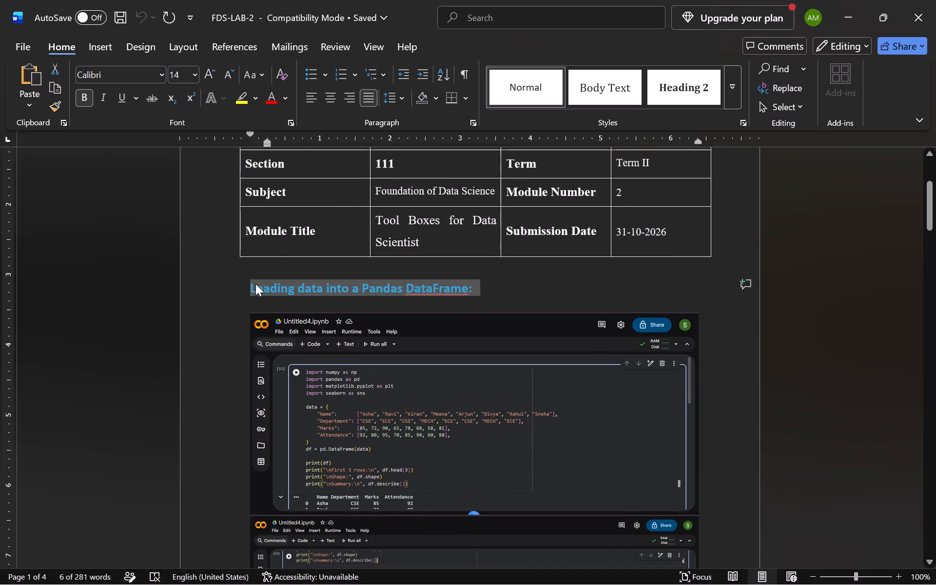
pyautogui.hotkey('alt', 'Tab')
pyautogui.hotkey('ctrl', 'v')
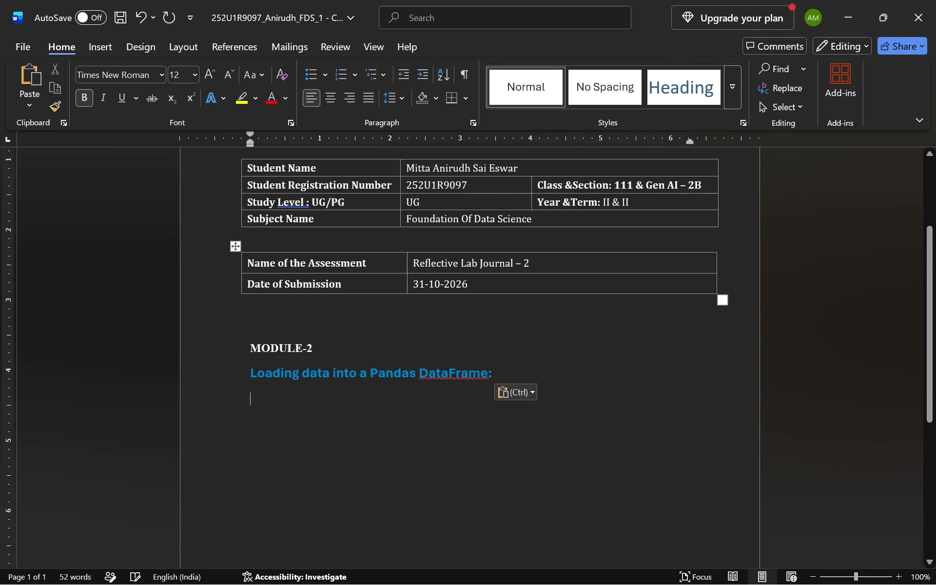
# Switch back to FDS-LAB-2 and go to the notebook screenshots under the Pandas DataFrame heading.
pyautogui.hotkey('alt', 'Tab')
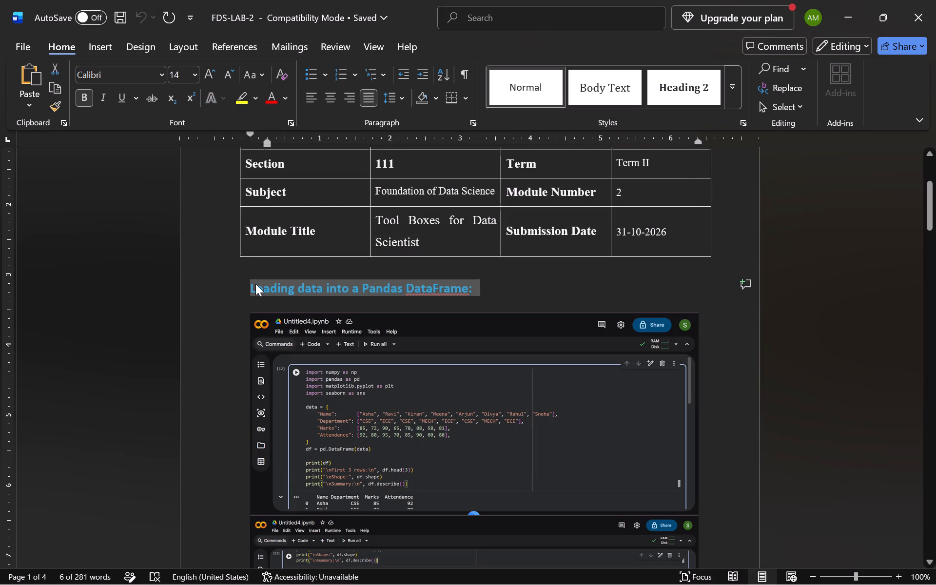
pyautogui.scroll(-1, 331, 429)
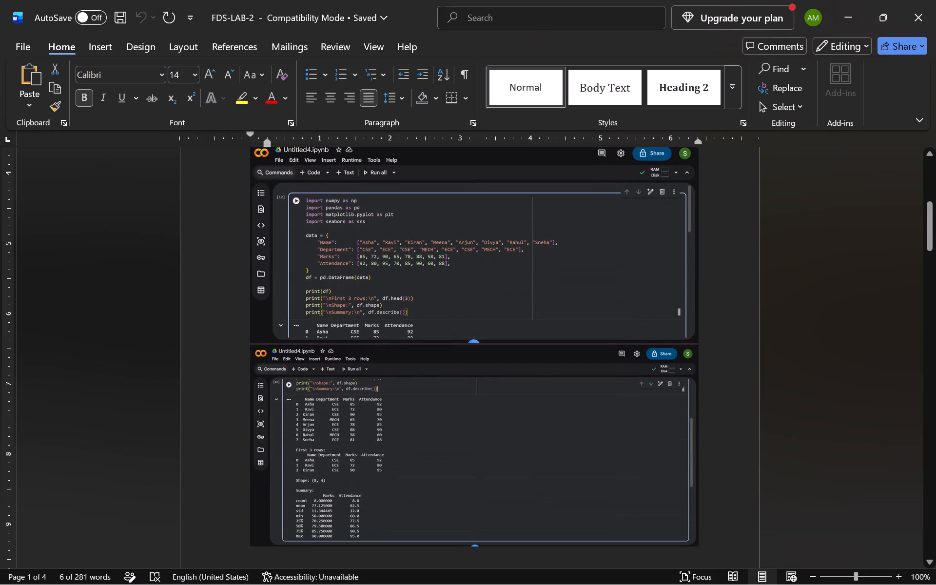
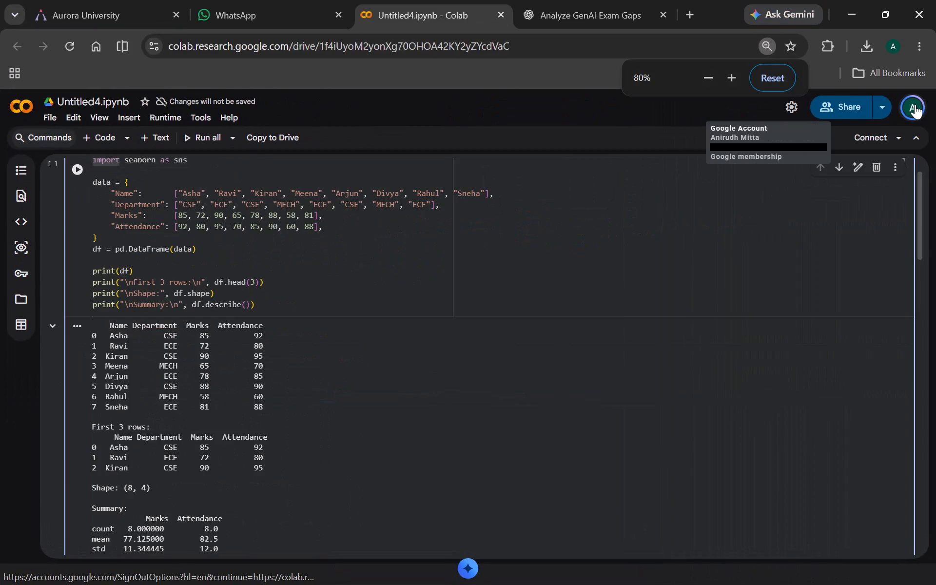
# Capture the Colab notebook's DataFrame code and output as a screenshot and insert it below the Pandas DataFrame heading in the journal, followed by a new line.
pyautogui.scroll(1, 666, 178)
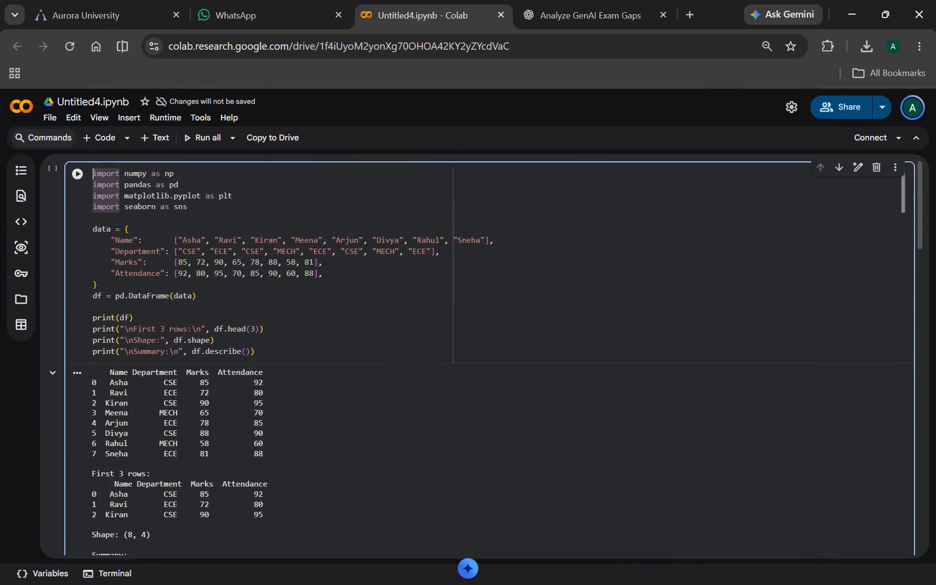
pyautogui.scroll(1, 666, 178)
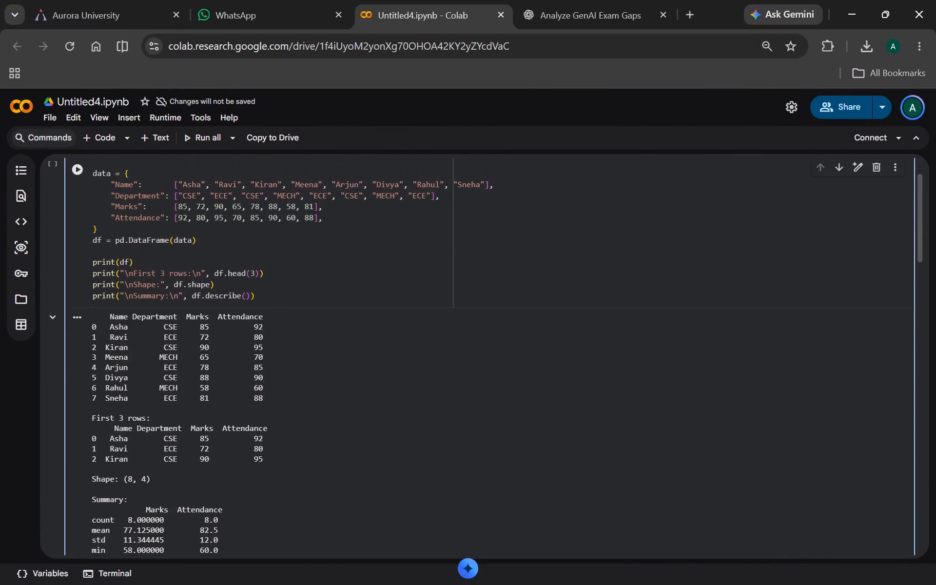
pyautogui.scroll(2, 666, 178)
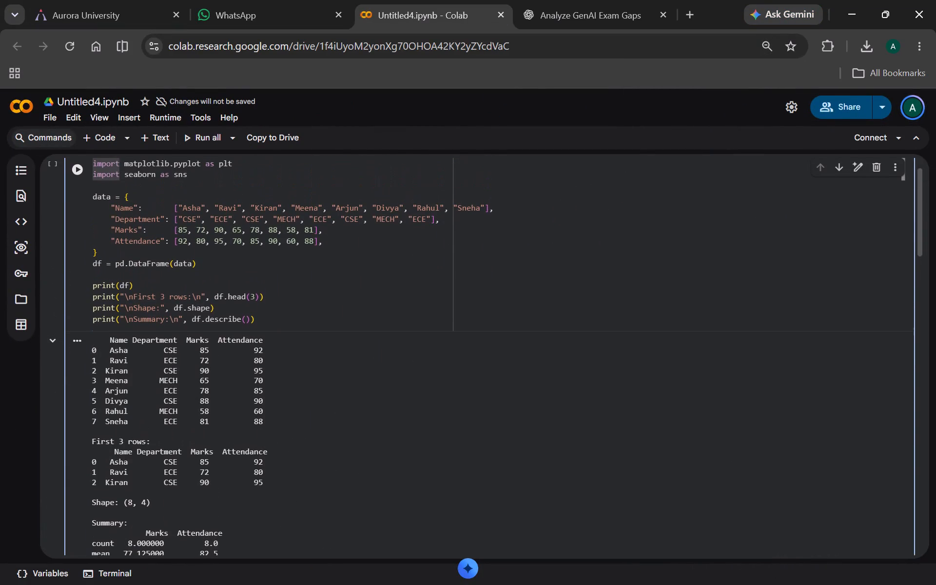
pyautogui.press('shift+super+s')
pyautogui.moveTo(3, 88); pyautogui.dragTo(935, 584)
pyautogui.hotkey('ctrl', 'c')
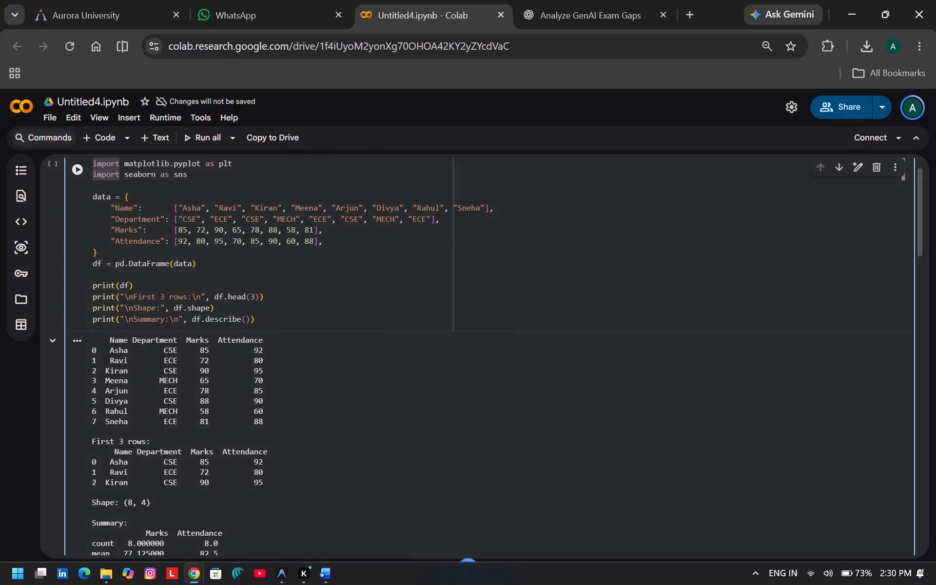
pyautogui.hotkey('alt', 'Tab')
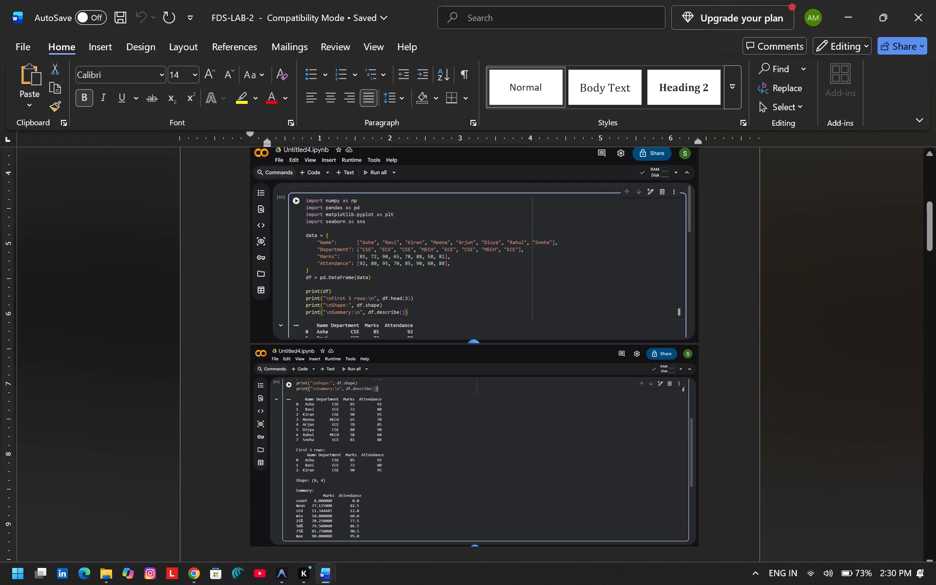
pyautogui.hotkey('alt', 'Tab')
pyautogui.hotkey('alt', 'Tab')
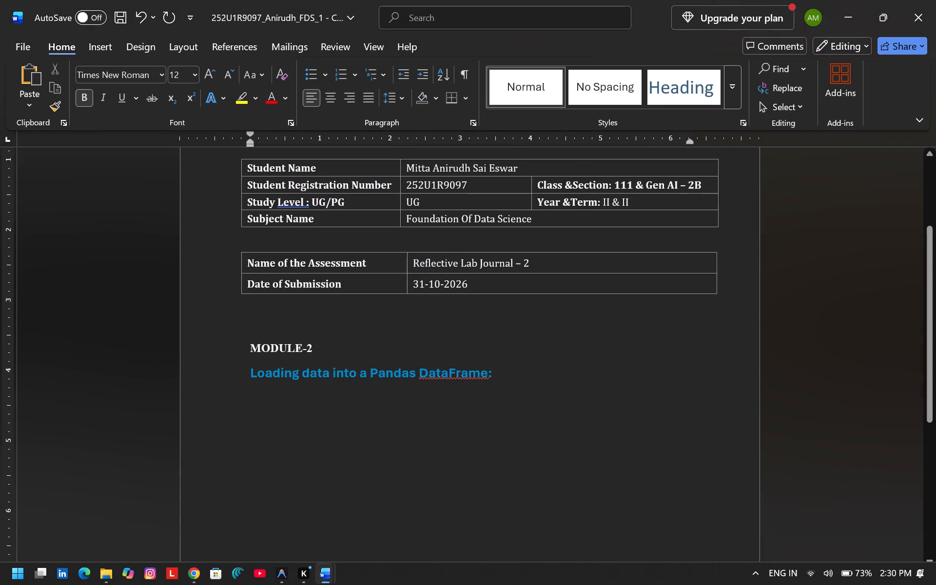
pyautogui.hotkey('ctrl', 'v')
pyautogui.scroll(-1, 935, 584)
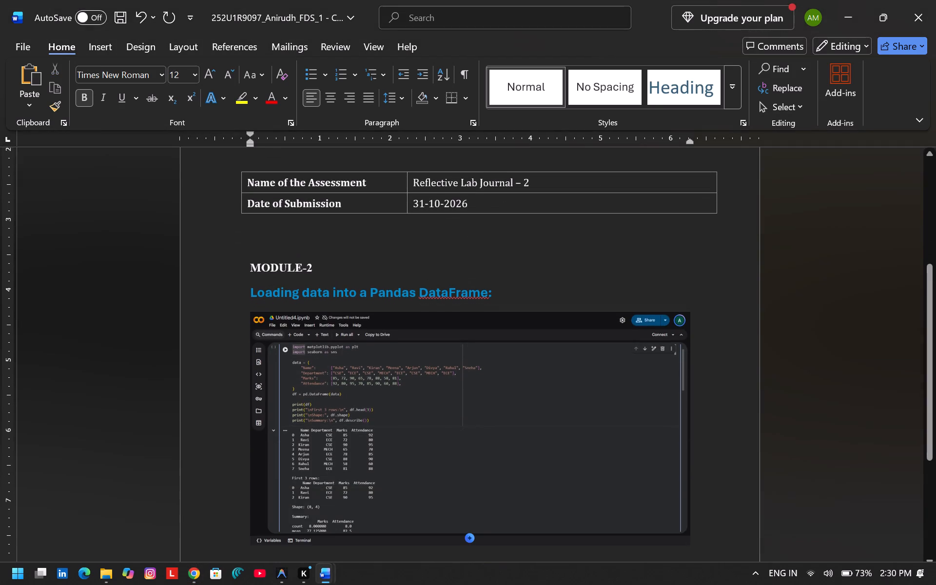
pyautogui.press('Return')
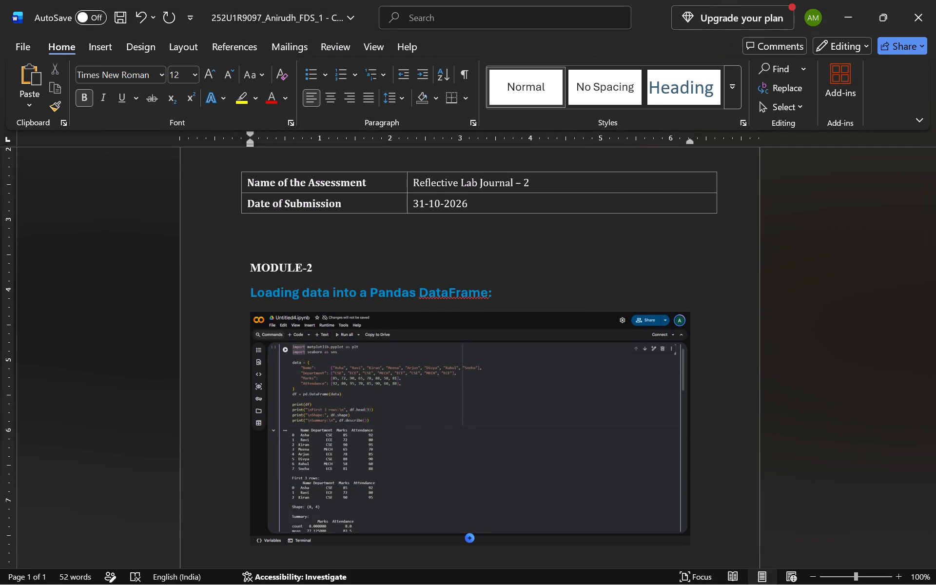
# Copy the Explanation heading and paragraph for the DataFrame code from FDS-LAB-2 into the journal below the notebook screenshot.
pyautogui.hotkey('alt', 'Tab')
pyautogui.scroll(-1, 457, 503)
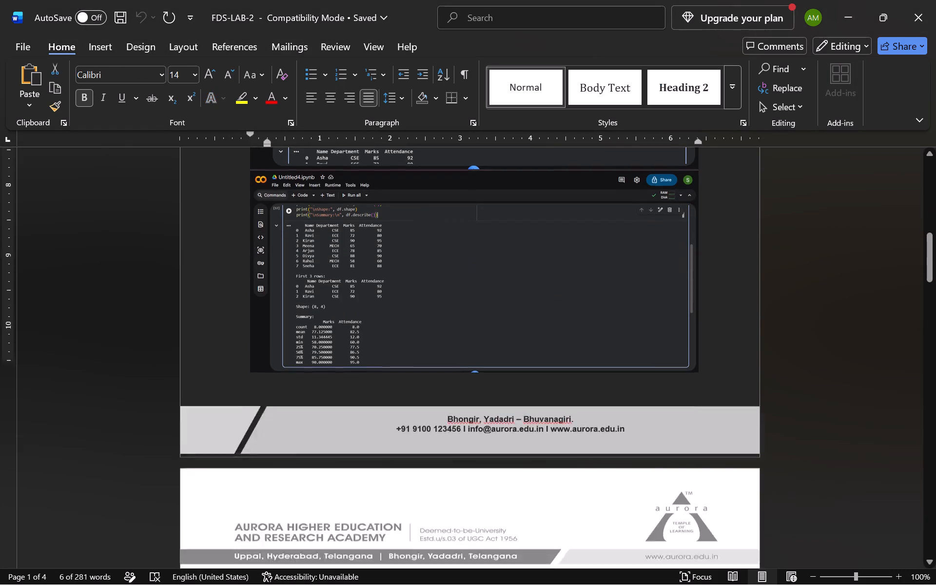
pyautogui.scroll(-2, 457, 503)
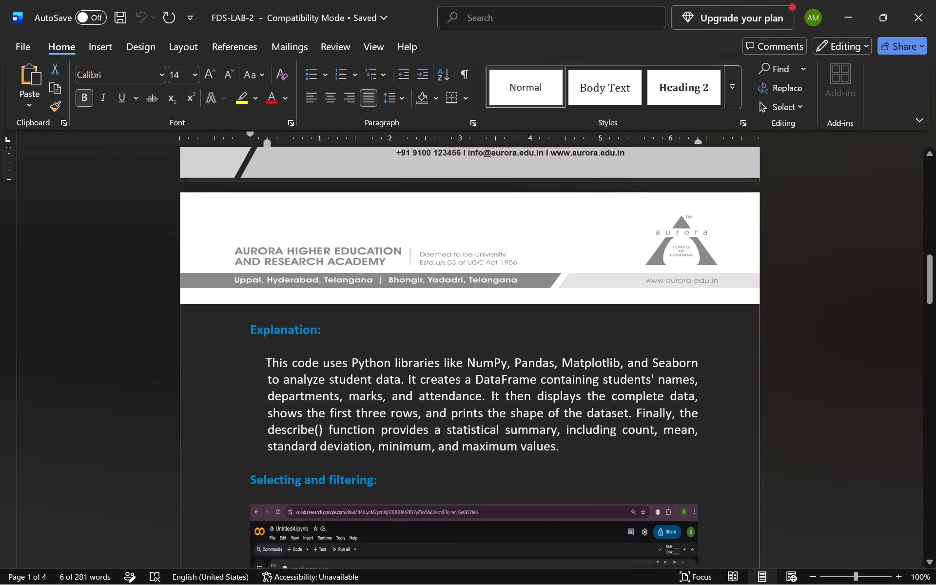
pyautogui.moveTo(561, 452); pyautogui.dragTo(237, 342)
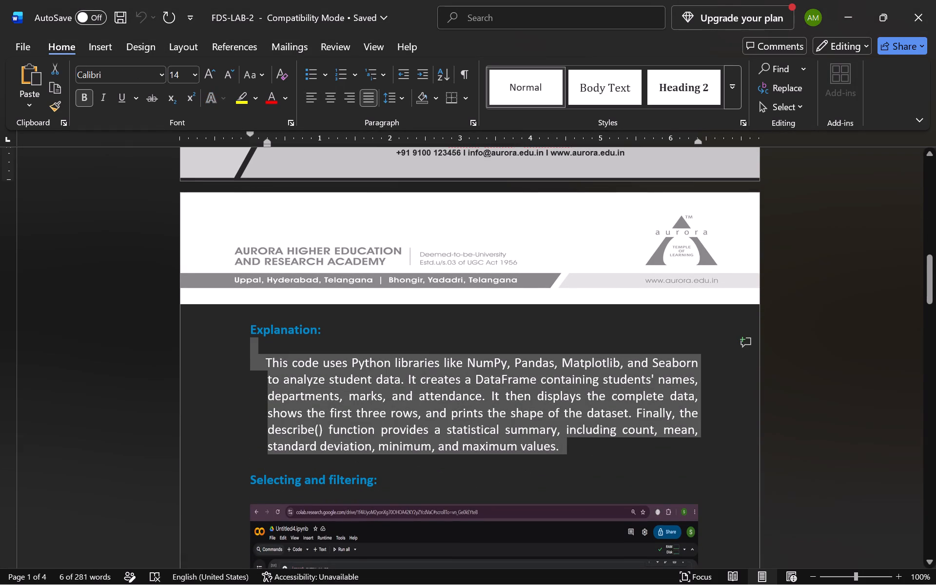
pyautogui.moveTo(237, 342); pyautogui.dragTo(244, 328)
pyautogui.hotkey('ctrl', 'c')
pyautogui.hotkey('alt', 'Tab')
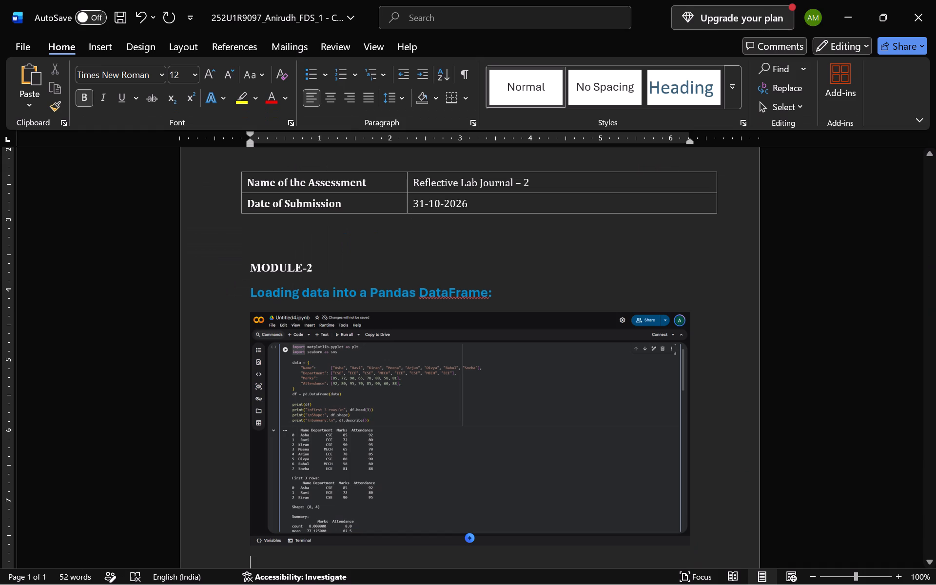
pyautogui.hotkey('ctrl', 'v')
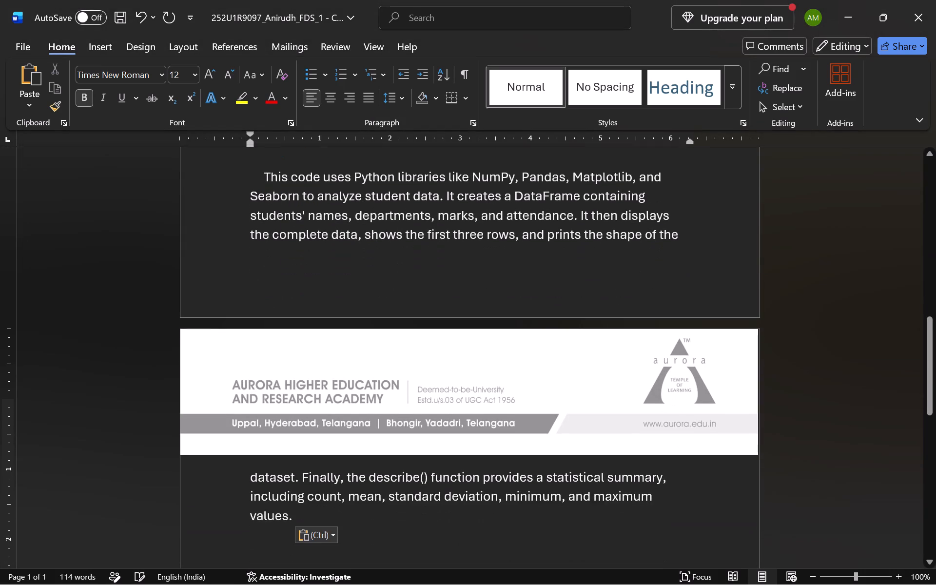
pyautogui.scroll(2, 244, 328)
pyautogui.scroll(-2, 244, 328)
pyautogui.scroll(1, 244, 328)
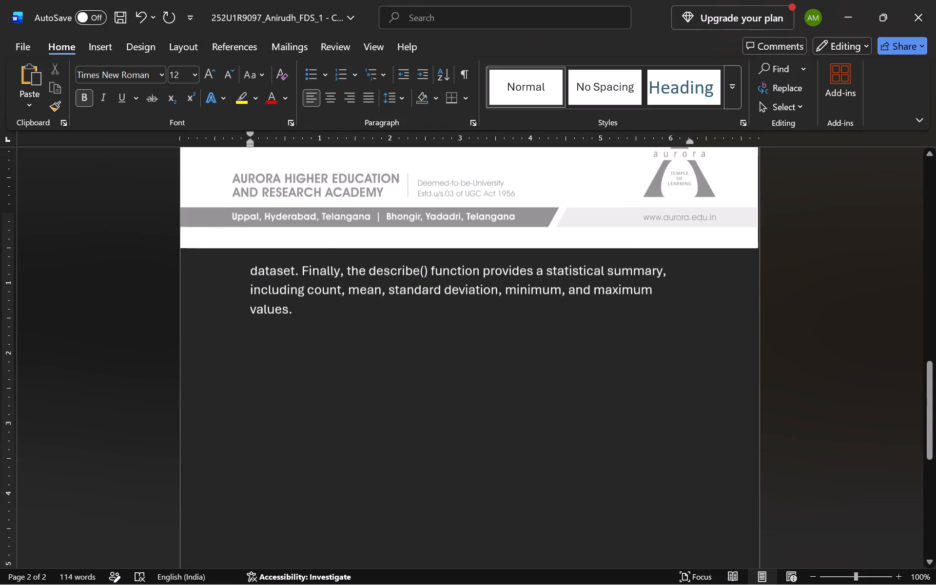
pyautogui.scroll(1, 244, 328)
# Copy the "Selecting and filtering:" heading from FDS-LAB-2 to the end of the journal and remove the blank line above it.
pyautogui.hotkey('alt', 'Tab')
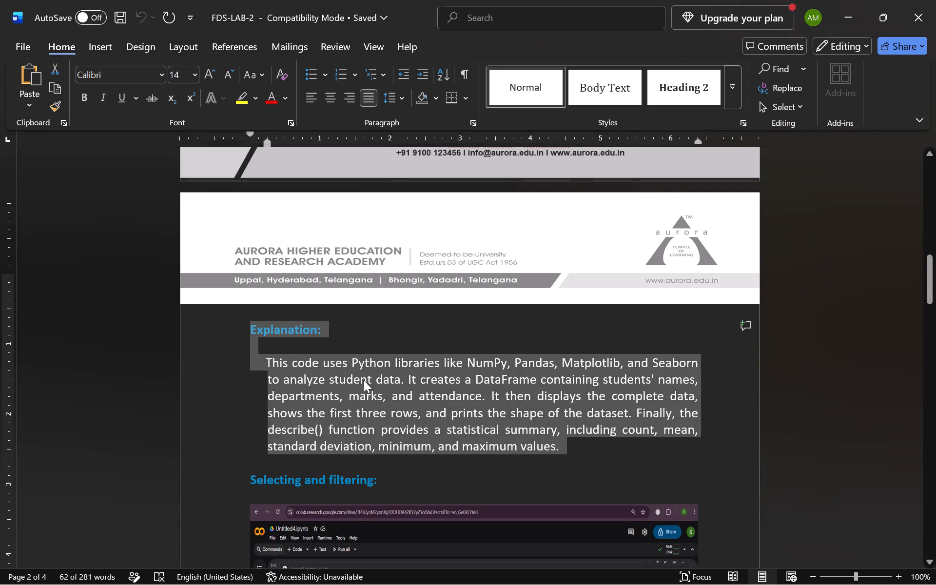
pyautogui.click(422, 453)
pyautogui.scroll(-2, 422, 453)
pyautogui.scroll(1, 420, 478)
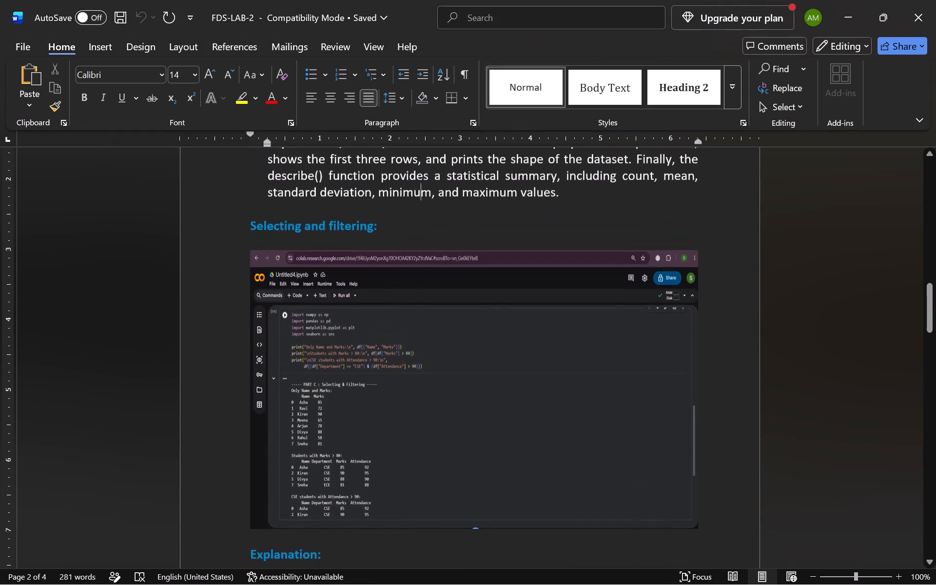
pyautogui.moveTo(401, 240); pyautogui.dragTo(227, 227)
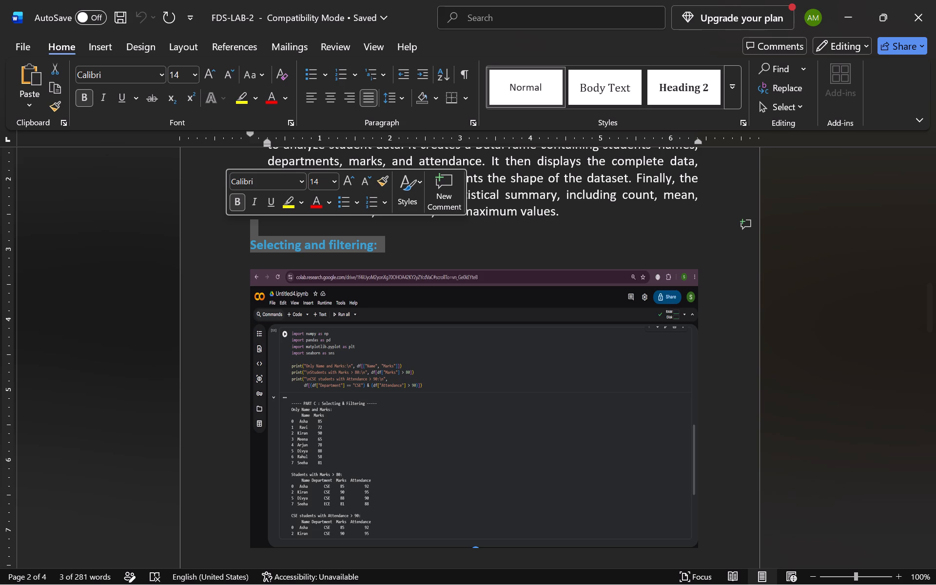
pyautogui.hotkey('ctrl', 'c')
pyautogui.hotkey('alt', 'Tab')
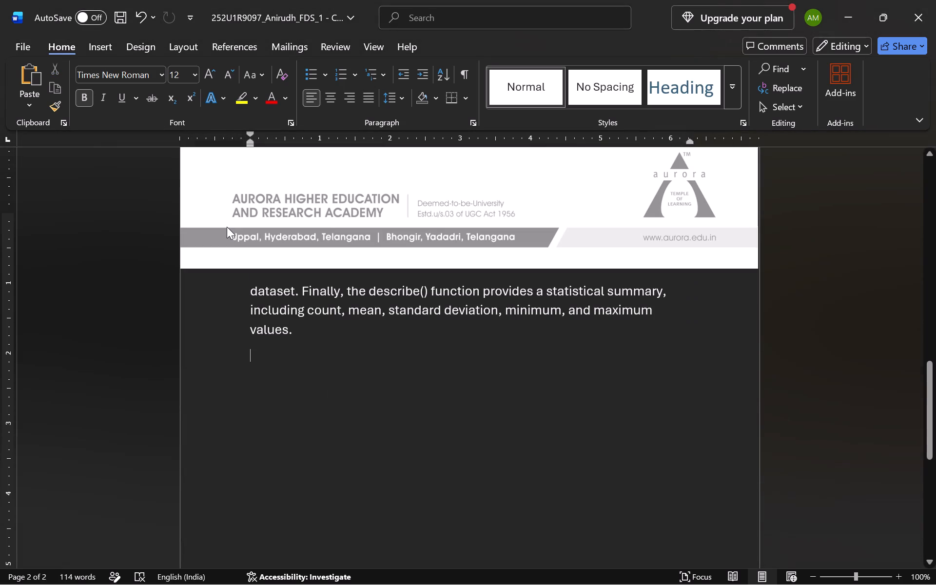
pyautogui.hotkey('ctrl', 'v')
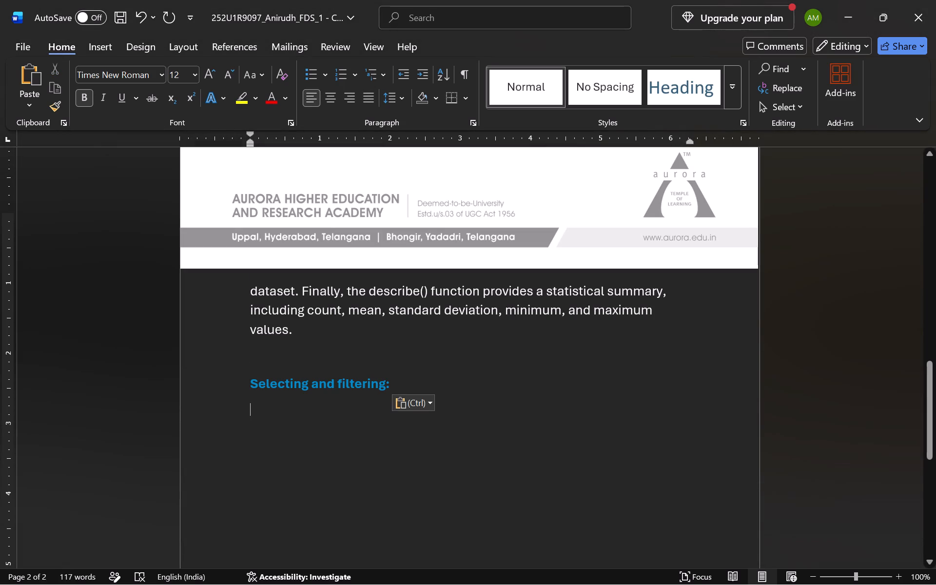
pyautogui.click(260, 357)
pyautogui.press('BackSpace')
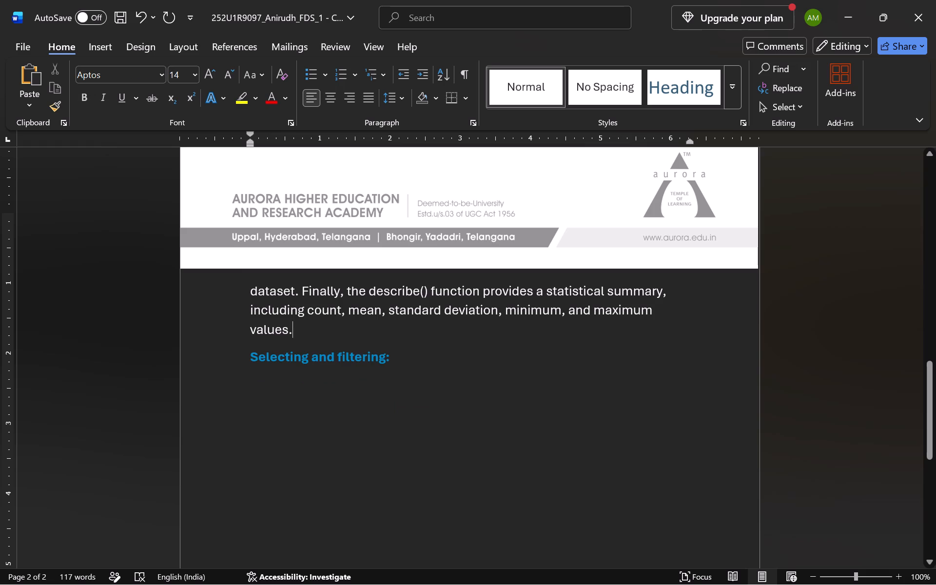
# Capture the Colab cell for selecting and filtering with its output and insert the screenshot under that journal heading, followed by a new line.
pyautogui.click(298, 402)
pyautogui.hotkey('alt', 'Tab')
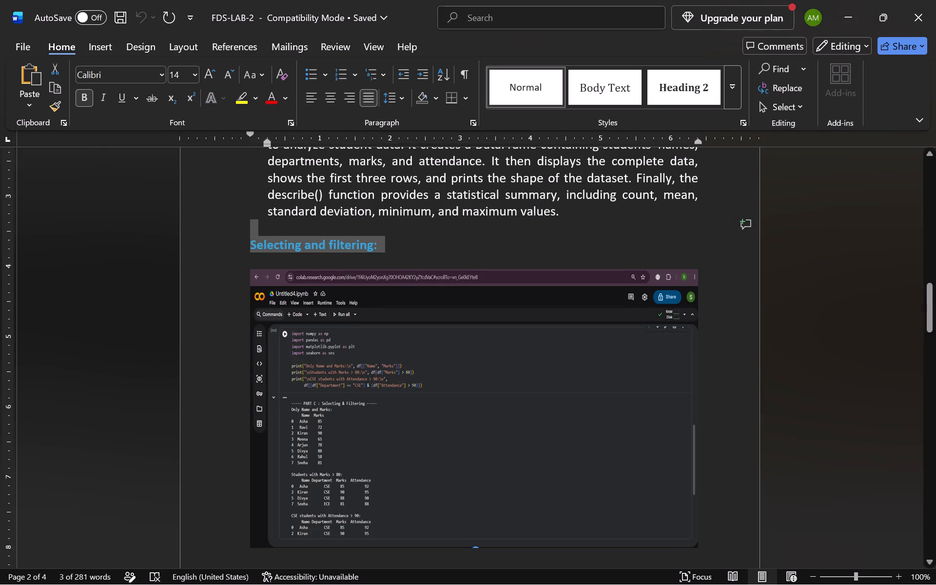
pyautogui.hotkey('alt', 'Tab')
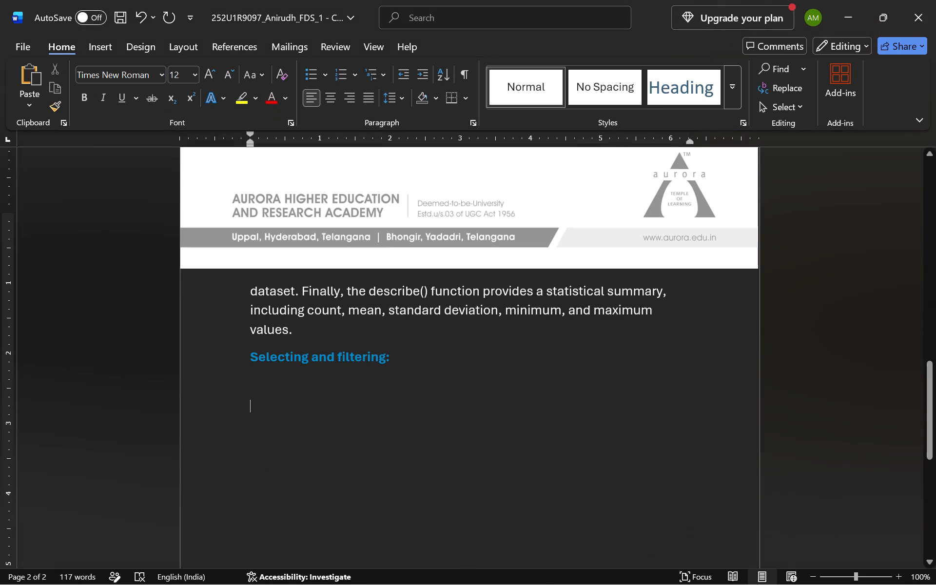
pyautogui.hotkey('alt', 'Tab')
pyautogui.hotkey('alt', 'Tab')
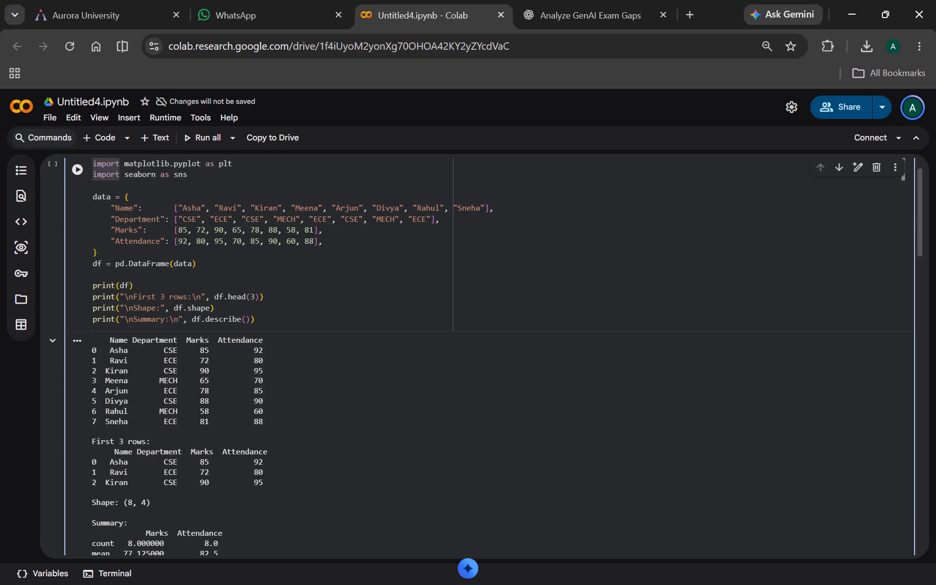
pyautogui.scroll(-1, 254, 425)
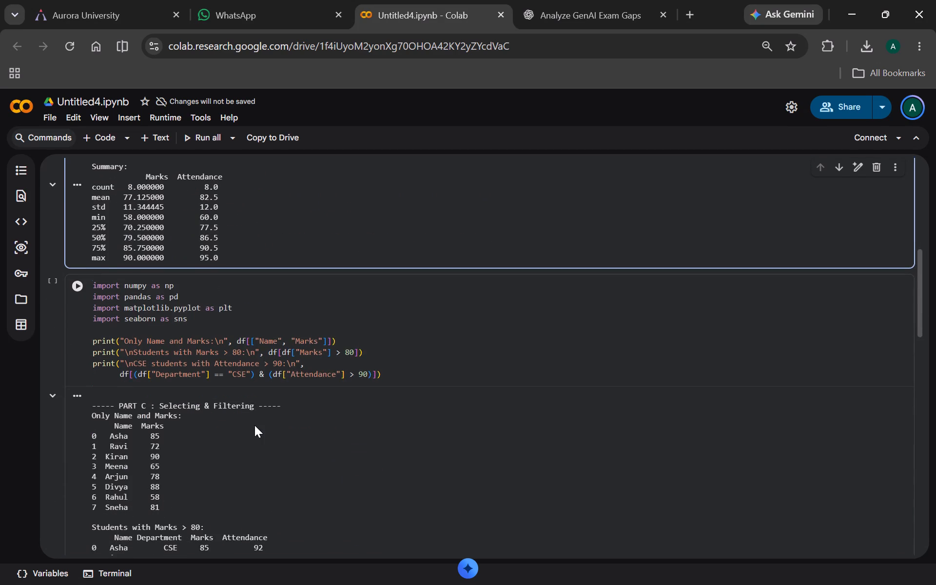
pyautogui.scroll(-1, 254, 425)
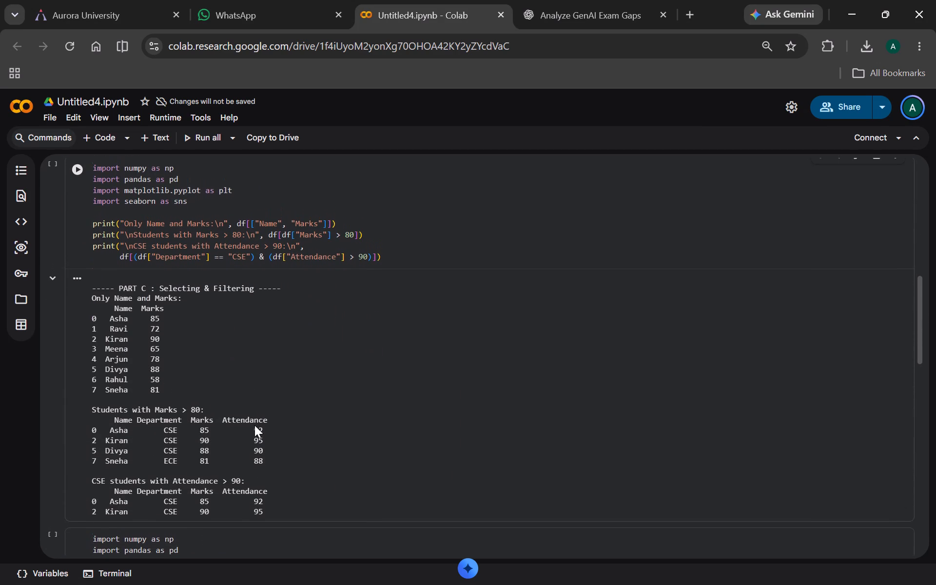
pyautogui.scroll(-1, 254, 425)
pyautogui.press('shift+super+s')
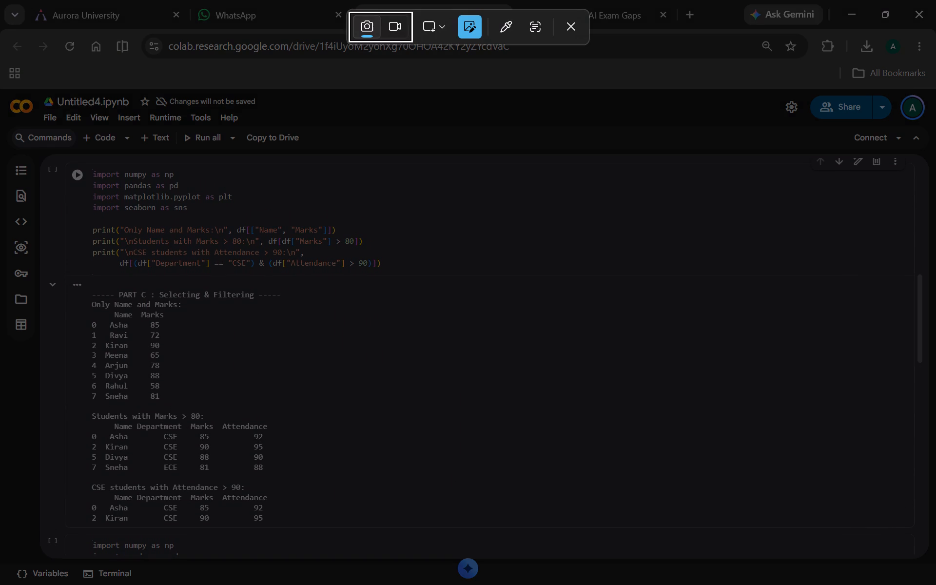
pyautogui.moveTo(0, 89); pyautogui.dragTo(935, 584)
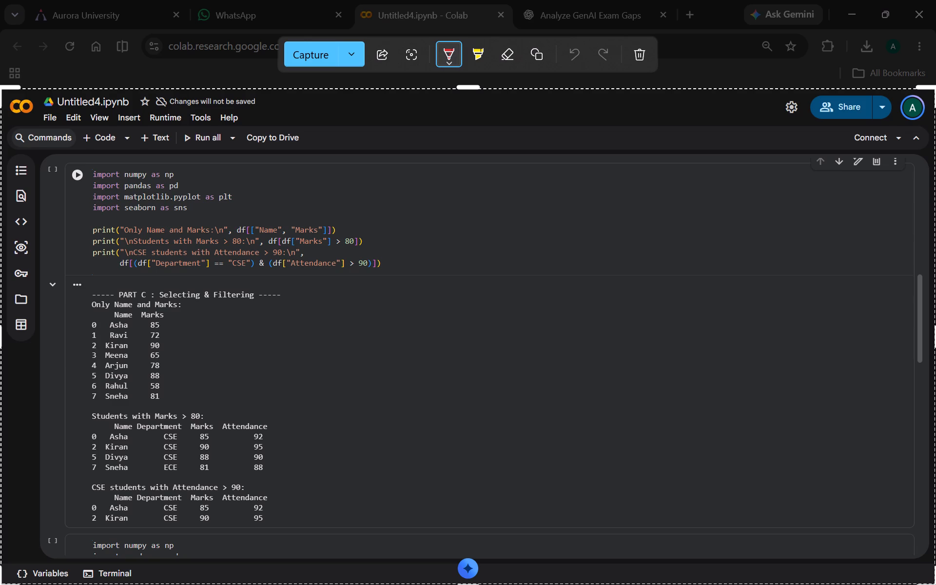
pyautogui.hotkey('ctrl', 'c')
pyautogui.hotkey('alt', 'Tab')
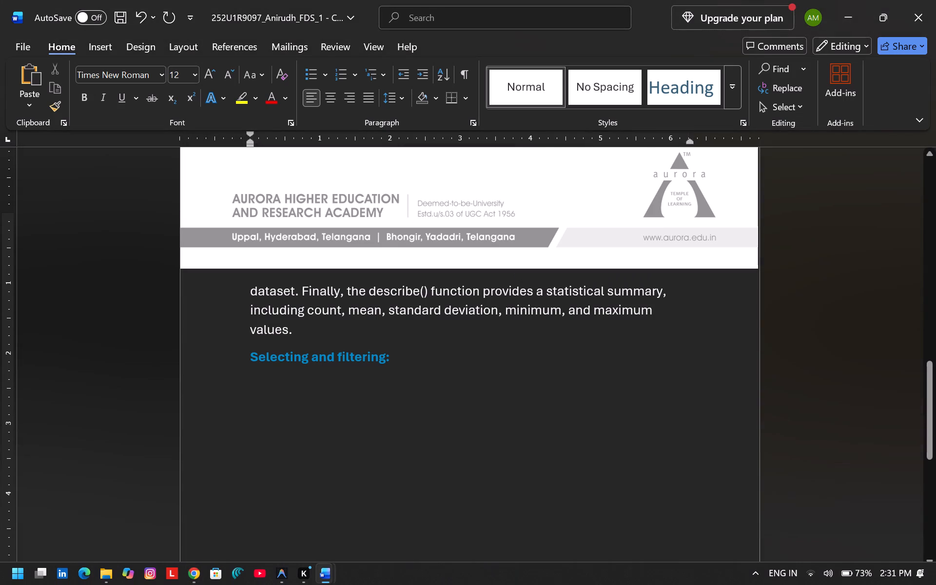
pyautogui.press('BackSpace')
pyautogui.hotkey('ctrl', 'v')
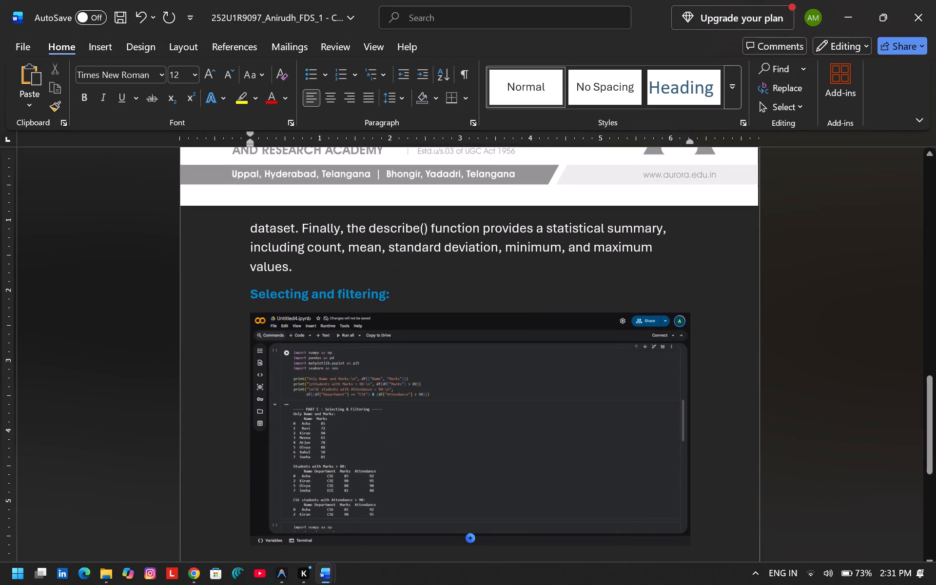
pyautogui.press('Return')
# Copy the Explanation heading and paragraph for selecting and filtering from FDS-LAB-2 into the journal below its screenshot.
pyautogui.hotkey('alt', 'Tab')
pyautogui.hotkey('alt', 'Tab')
pyautogui.hotkey('alt', 'Tab')
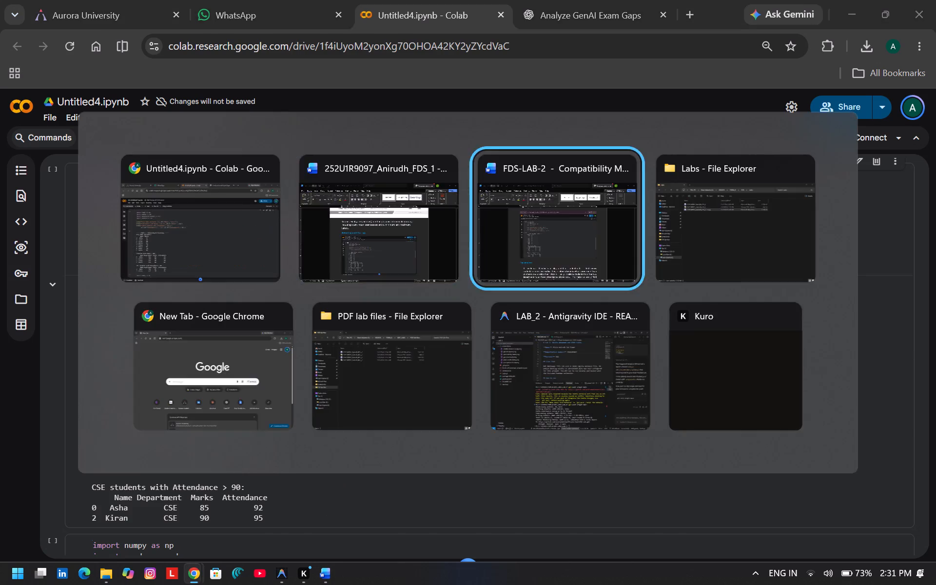
pyautogui.scroll(-2, 602, 475)
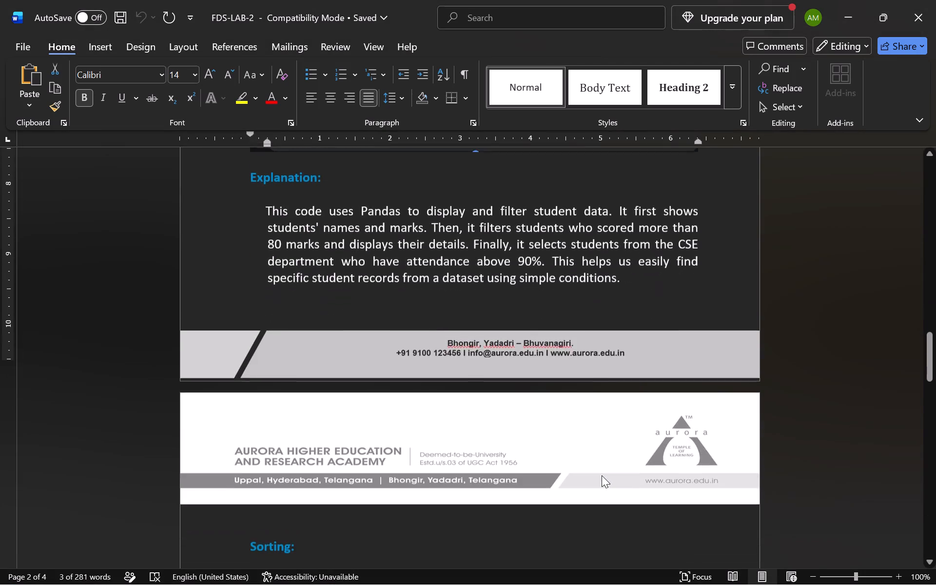
pyautogui.scroll(1, 602, 475)
pyautogui.moveTo(635, 377); pyautogui.dragTo(263, 278)
pyautogui.hotkey('ctrl', 'c')
pyautogui.press('space')
pyautogui.press('Tab')
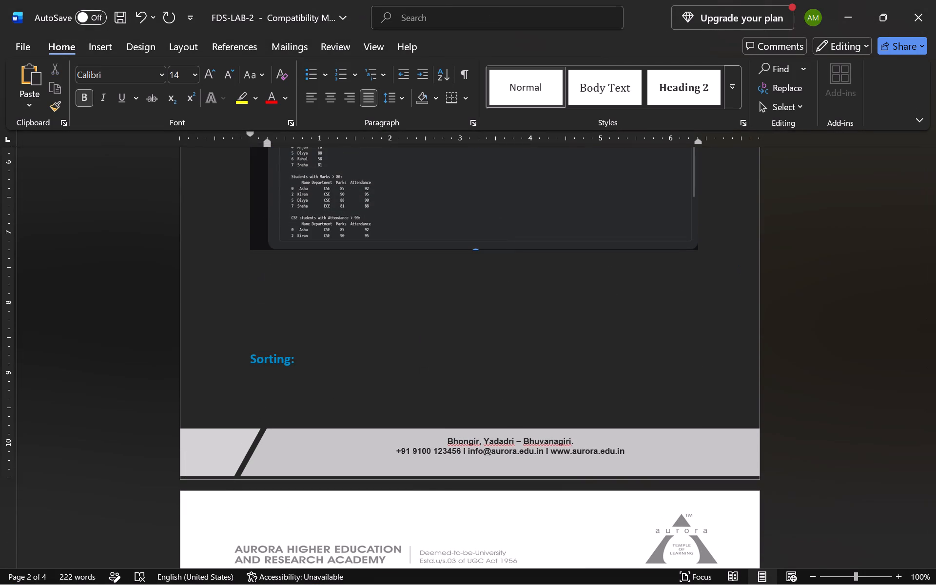
pyautogui.hotkey('alt', 'Tab')
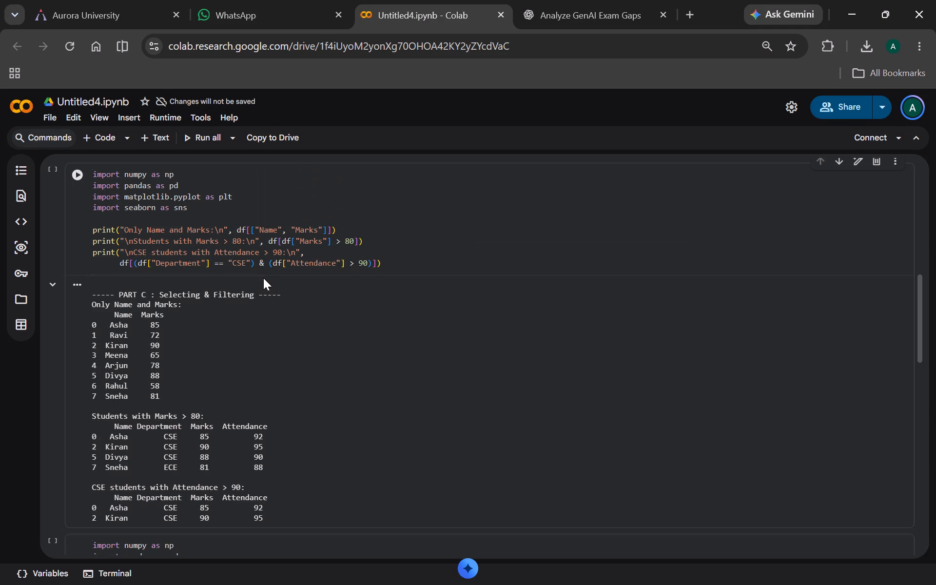
pyautogui.hotkey('alt', 'Tab')
pyautogui.hotkey('alt', 'Tab')
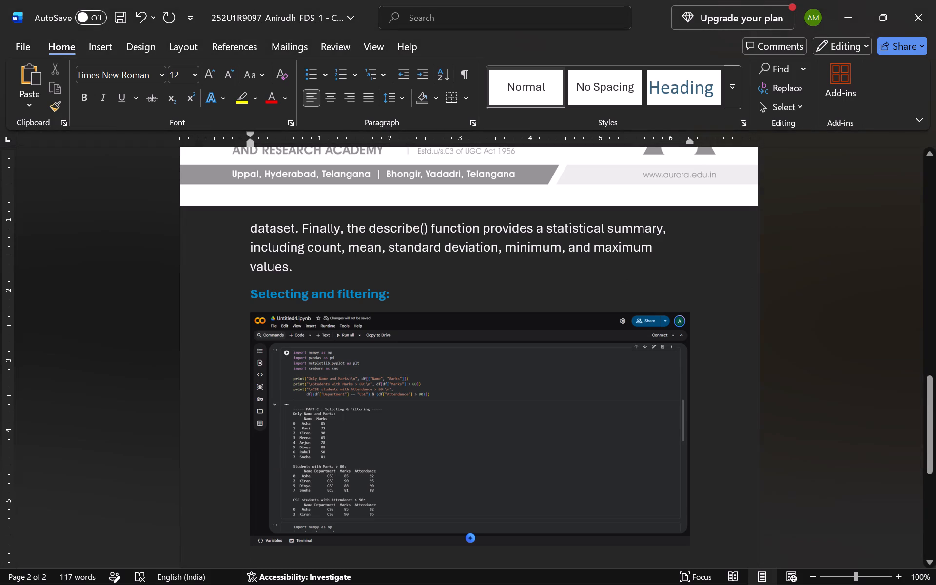
pyautogui.scroll(-1, 343, 425)
pyautogui.hotkey('ctrl', 'v')
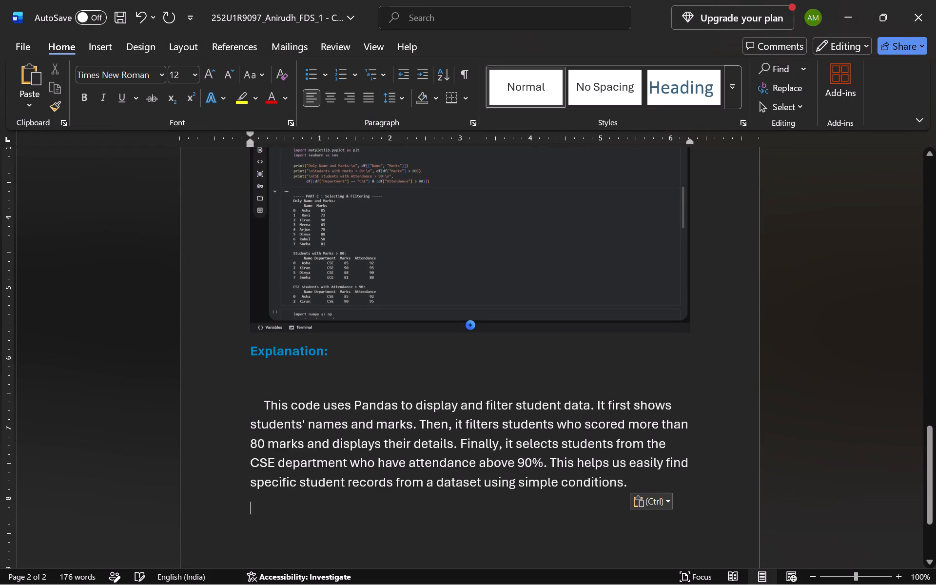
# Add a new line below the selecting and filtering explanation at the end of the journal.
pyautogui.press('Return')
pyautogui.hotkey('alt', '`')
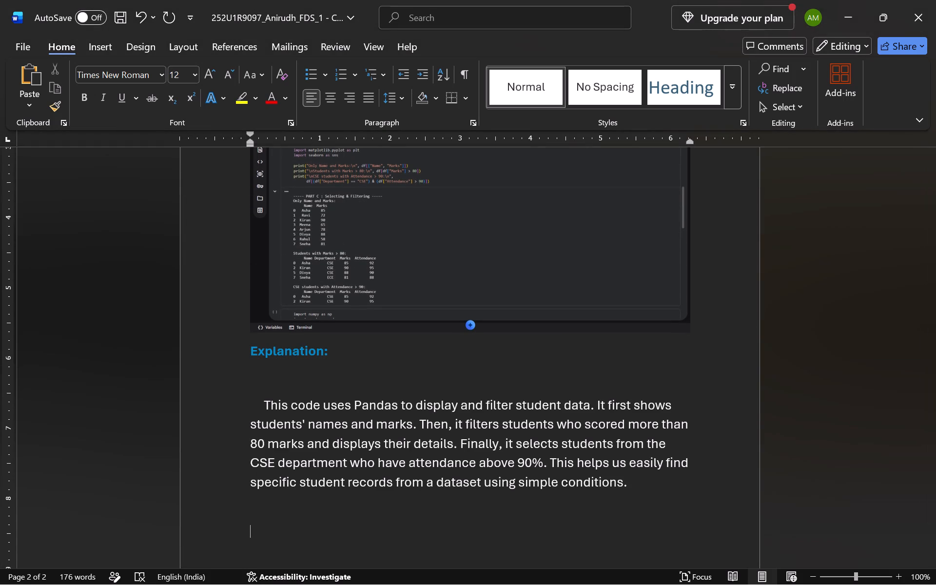
# Review the Sorting section in FDS-LAB-2 and the sorting and grouping cells in the Colab notebook.
pyautogui.hotkey('alt', 'Tab')
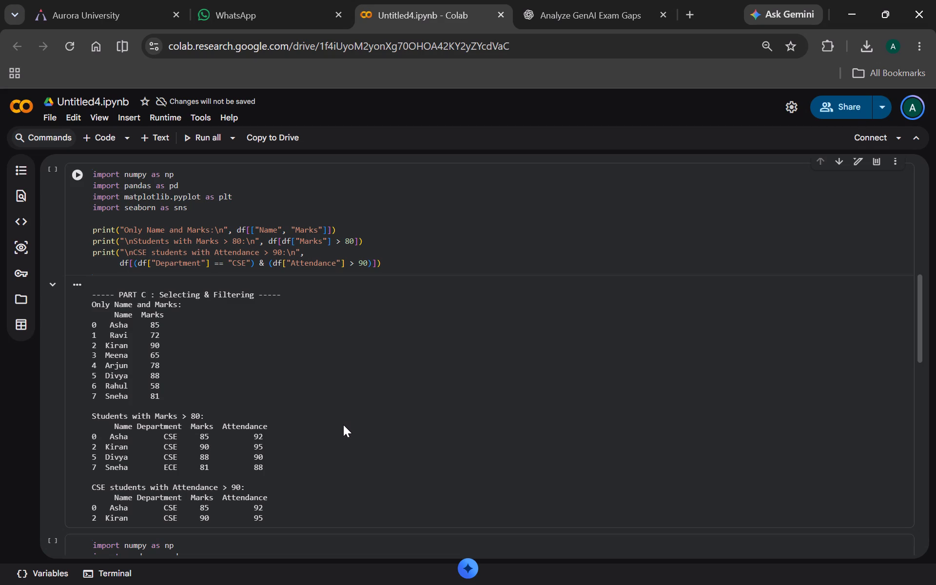
pyautogui.hotkey('alt', 'Tab')
pyautogui.hotkey('alt', 'Tab')
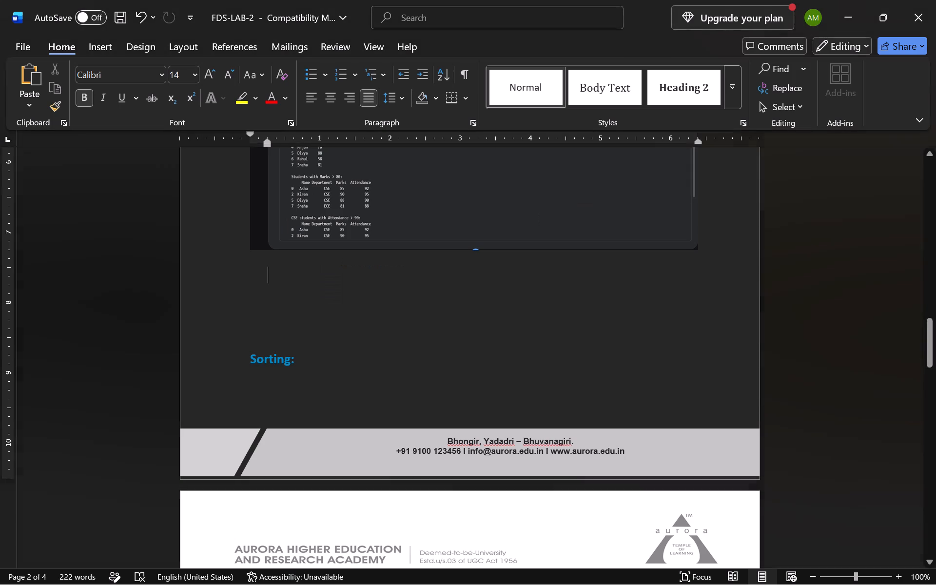
pyautogui.scroll(-2, 343, 425)
pyautogui.scroll(1, 343, 425)
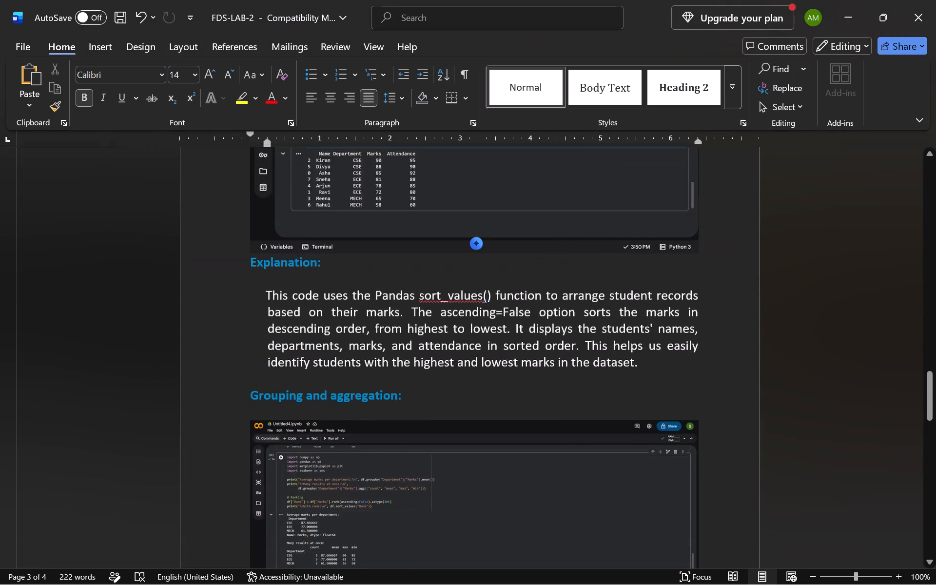
pyautogui.scroll(1, 343, 425)
pyautogui.hotkey('alt', 'Tab')
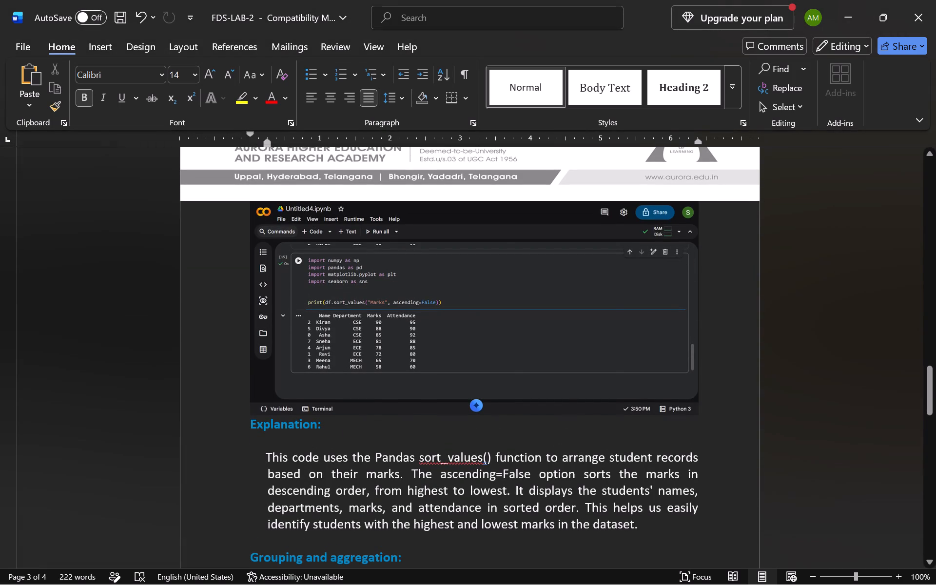
pyautogui.scroll(-4, 343, 425)
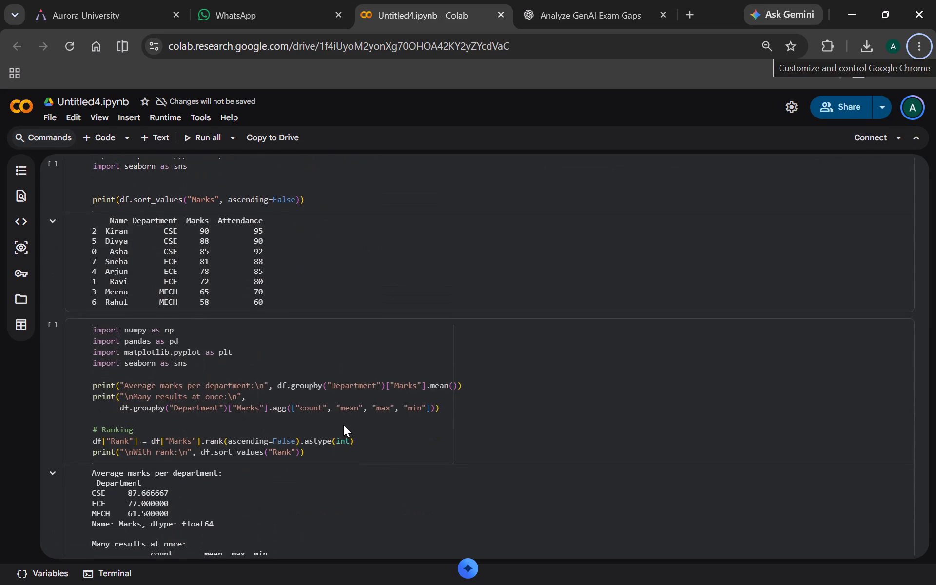
pyautogui.scroll(-9, 343, 425)
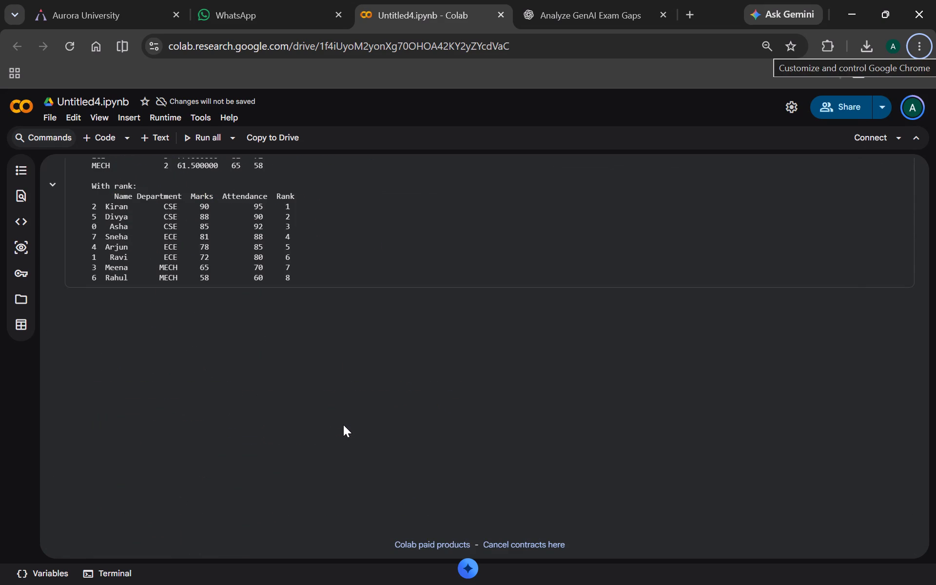
# Return to FDS-LAB-2 and look through its sections from Selecting and filtering to Grouping and aggregation.
pyautogui.hotkey('alt', 'Tab')
pyautogui.hotkey('alt', 'Tab')
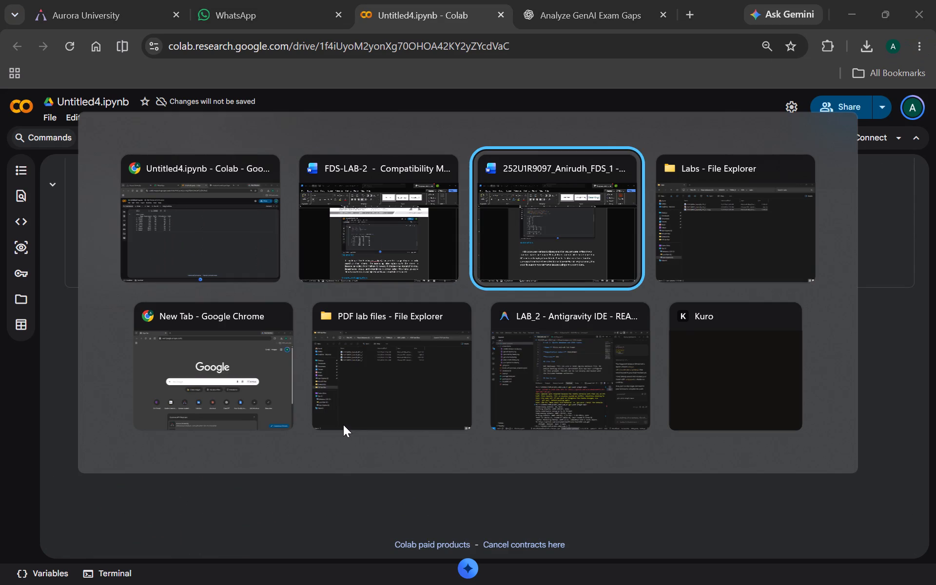
pyautogui.hotkey('alt', 'Tab')
pyautogui.hotkey('alt', 'Tab')
pyautogui.hotkey('alt', 'Tab')
pyautogui.hotkey('alt', 'Tab')
pyautogui.hotkey('alt', 'Tab')
pyautogui.hotkey('alt', 'Tab')
pyautogui.hotkey('alt', 'Tab')
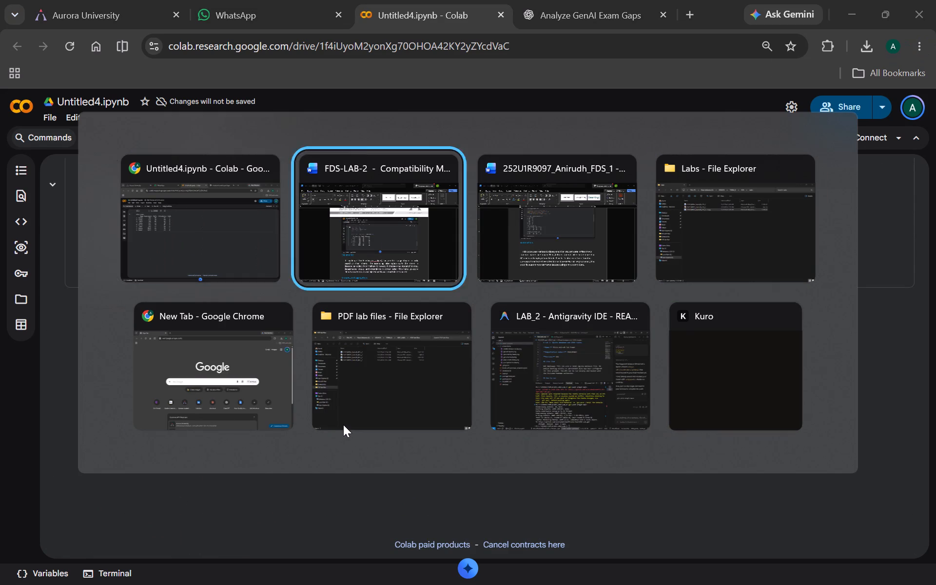
pyautogui.scroll(-3, 370, 504)
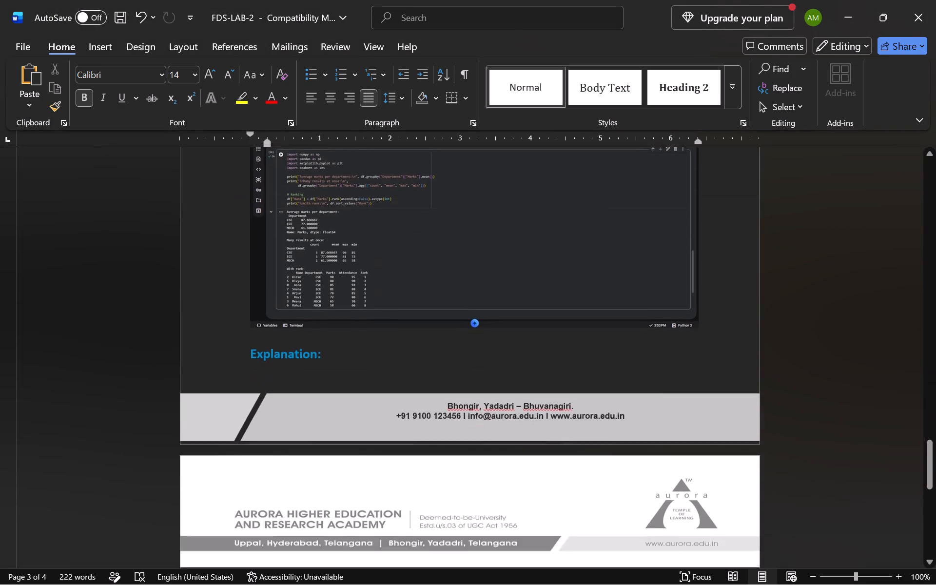
pyautogui.scroll(-1, 370, 504)
pyautogui.scroll(7, 370, 504)
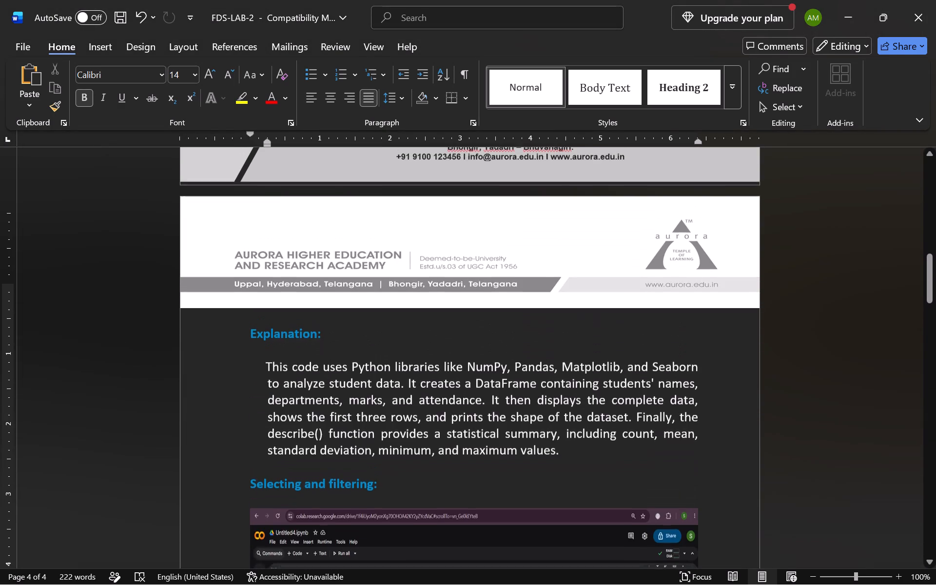
pyautogui.scroll(1, 370, 504)
pyautogui.scroll(-1, 370, 504)
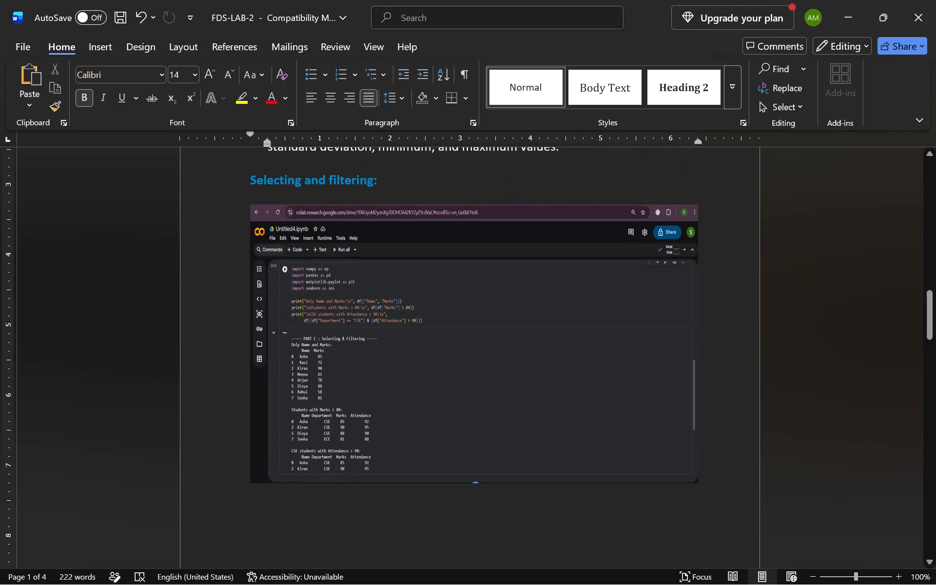
pyautogui.scroll(-6, 370, 504)
pyautogui.scroll(1, 370, 504)
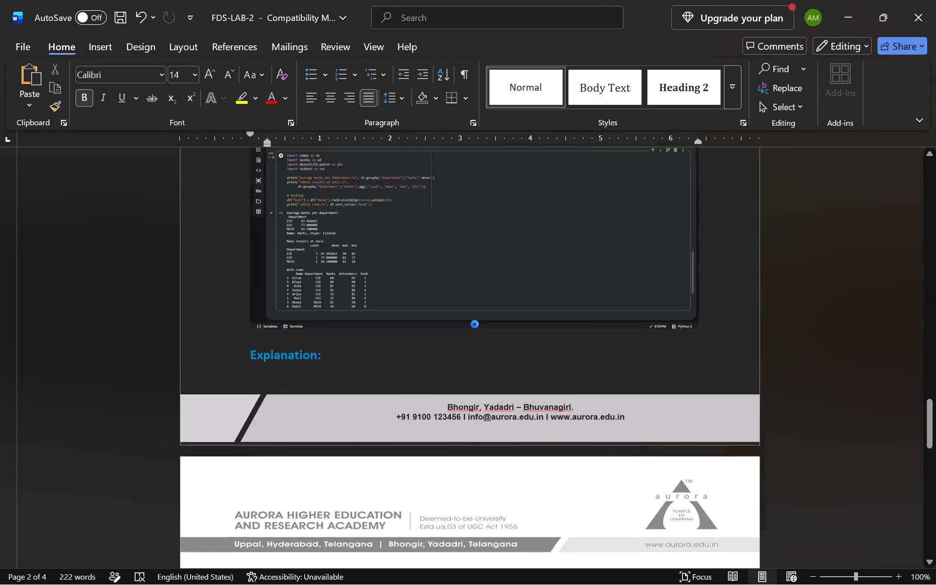
pyautogui.scroll(1, 370, 504)
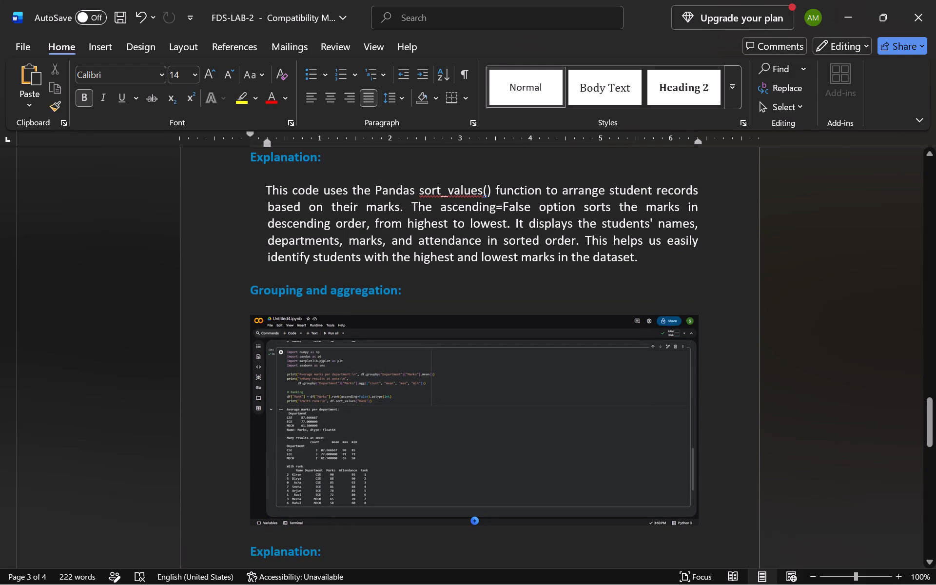
pyautogui.scroll(1, 370, 504)
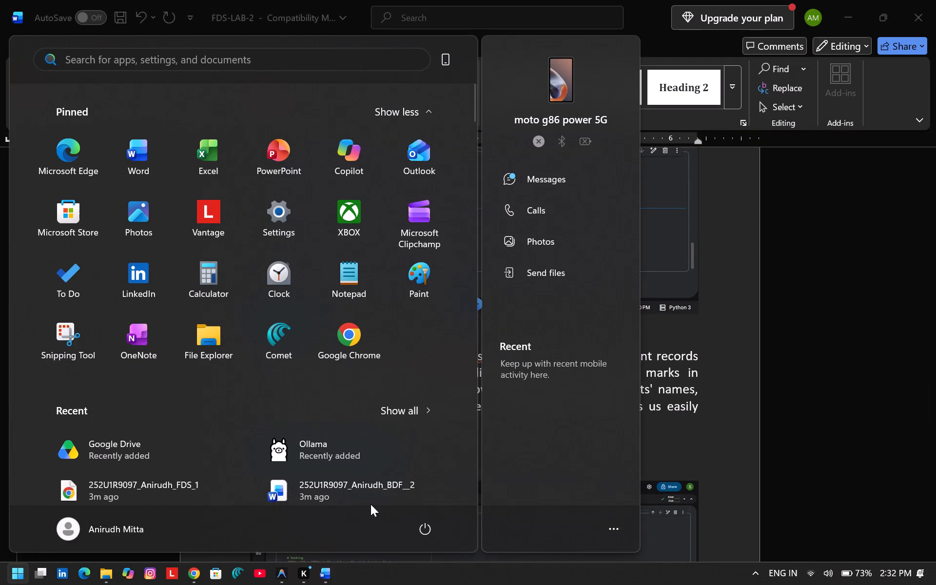
# Switch to Chrome and open the learning.ccbp.in site in a new tab.
pyautogui.hotkey('alt', 'Tab')
pyautogui.hotkey('alt', 'Tab')
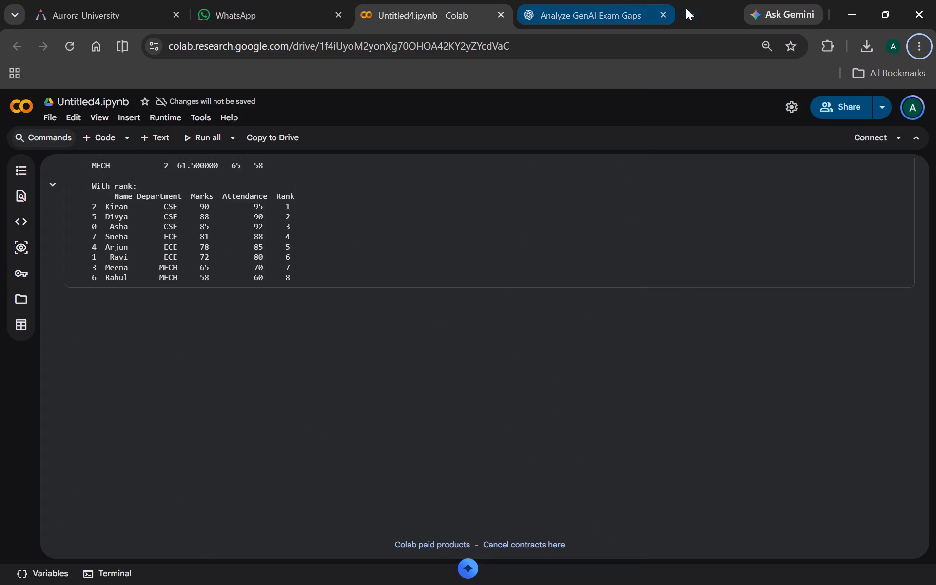
pyautogui.click(689, 10)
pyautogui.click(223, 429)
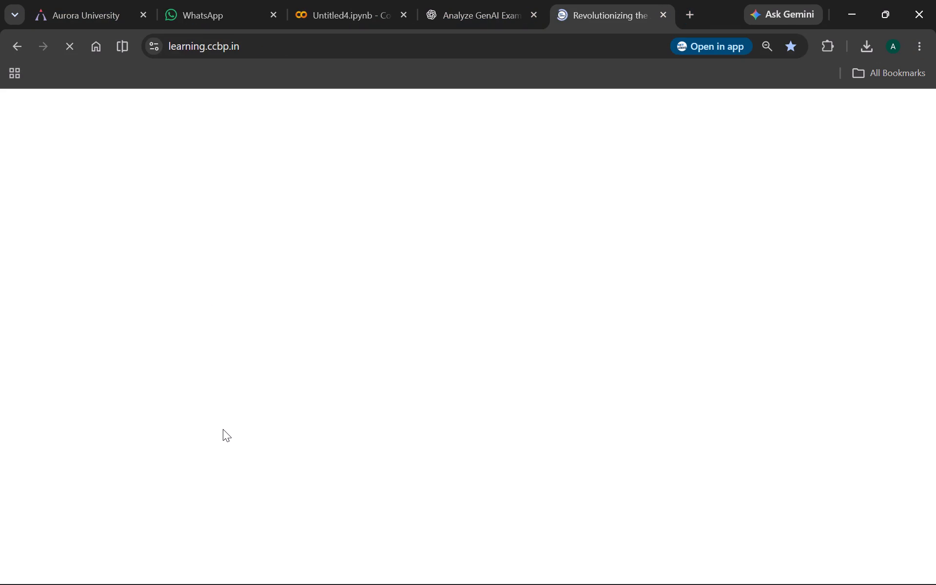
# Bring up the Aurora University page with the Reflective Journal Guidelines.
pyautogui.click(141, 0)
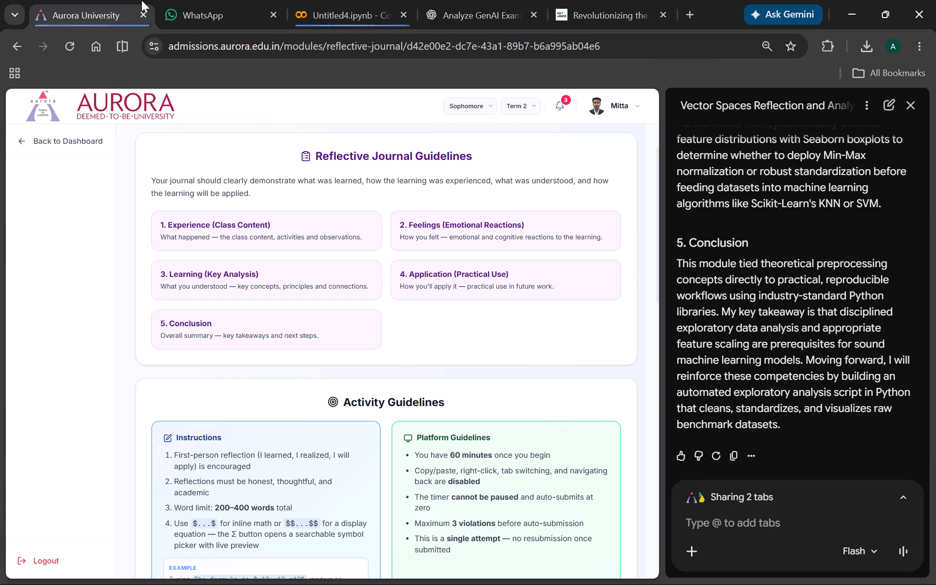
# Close the AI assistant side panel and open the Foundations of Data Science assessments list from the Aurora University dashboard.
pyautogui.click(906, 101)
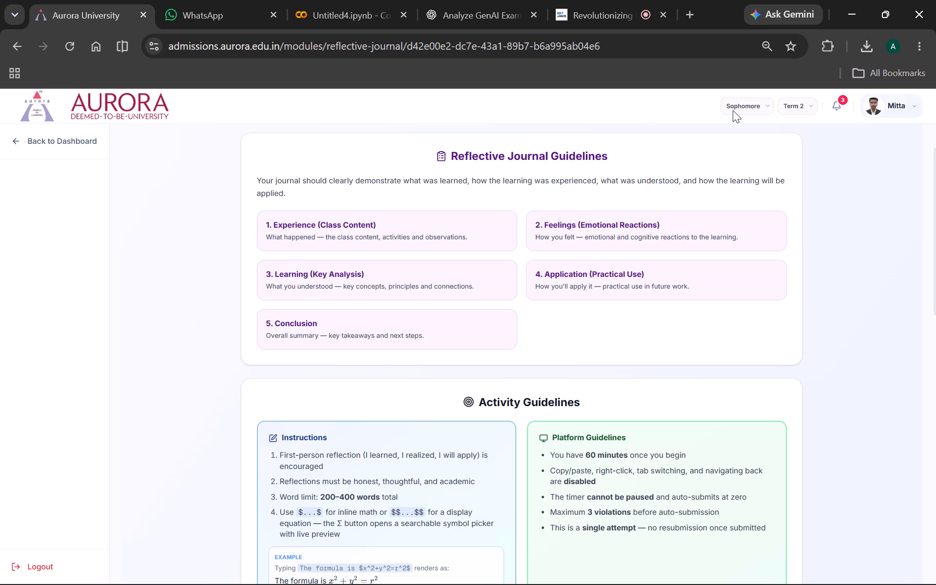
pyautogui.click(13, 142)
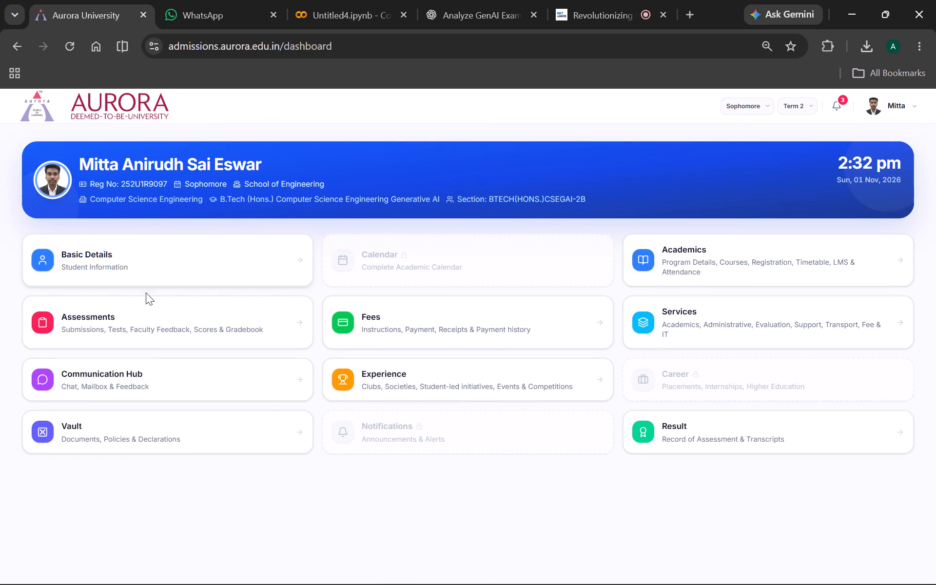
pyautogui.click(149, 305)
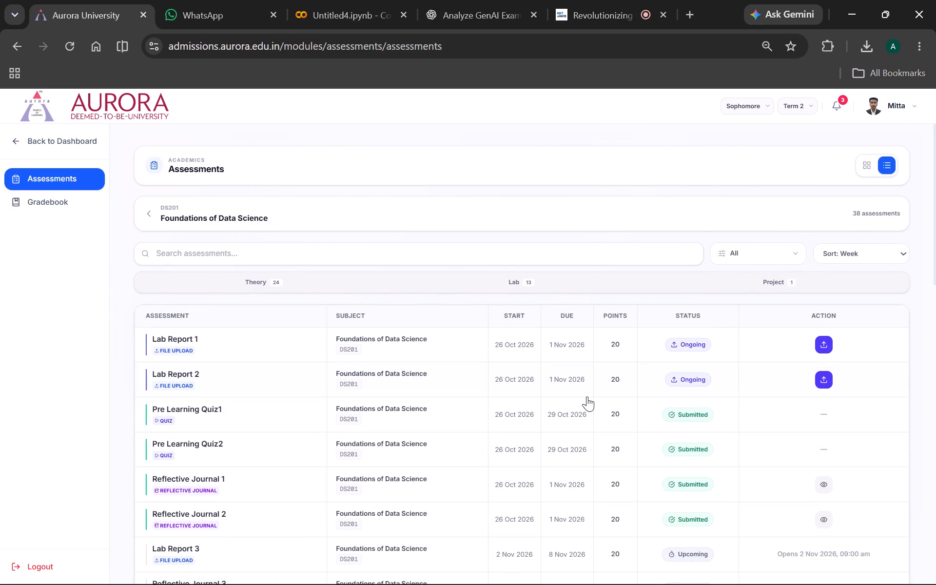
pyautogui.scroll(-1, 587, 396)
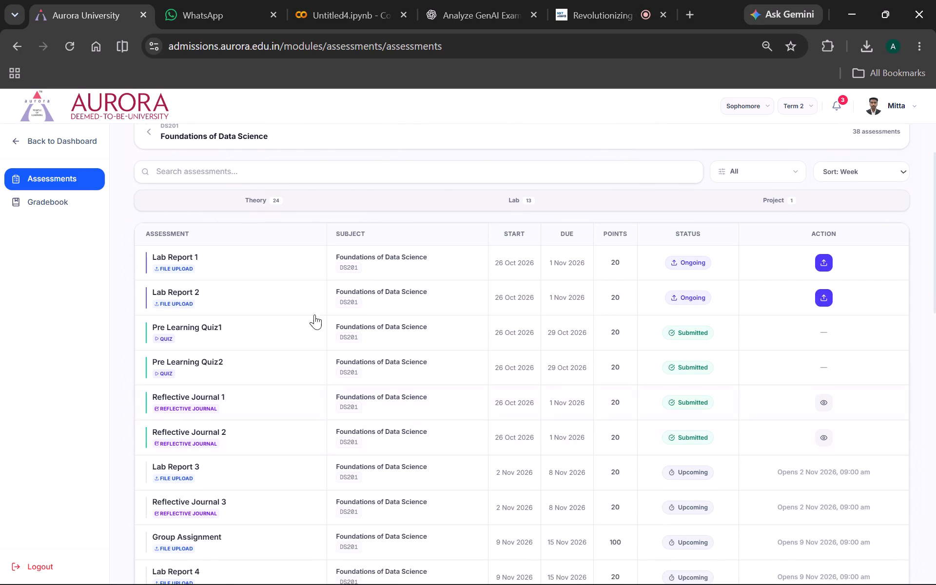
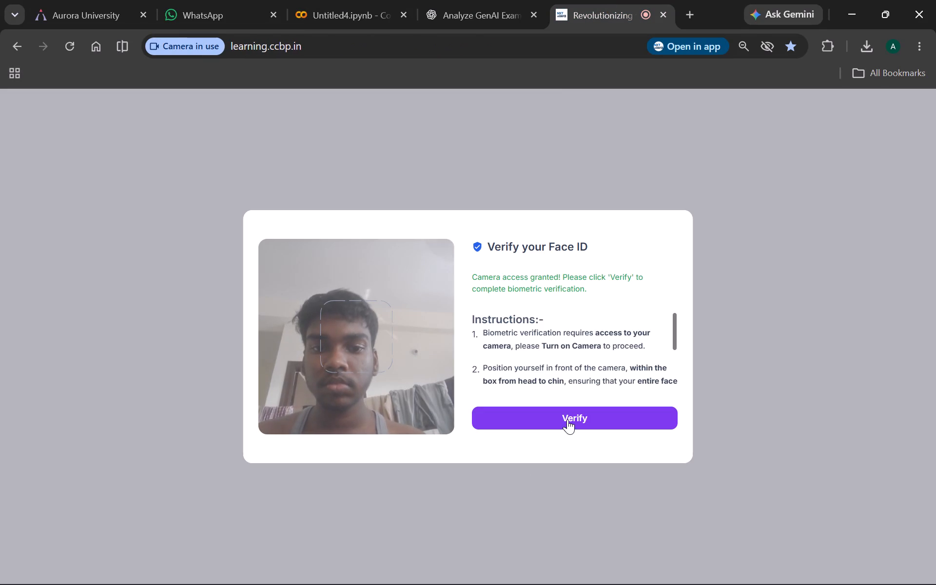
# Complete the Face ID verification to enter the learning portal.
pyautogui.click(567, 419)
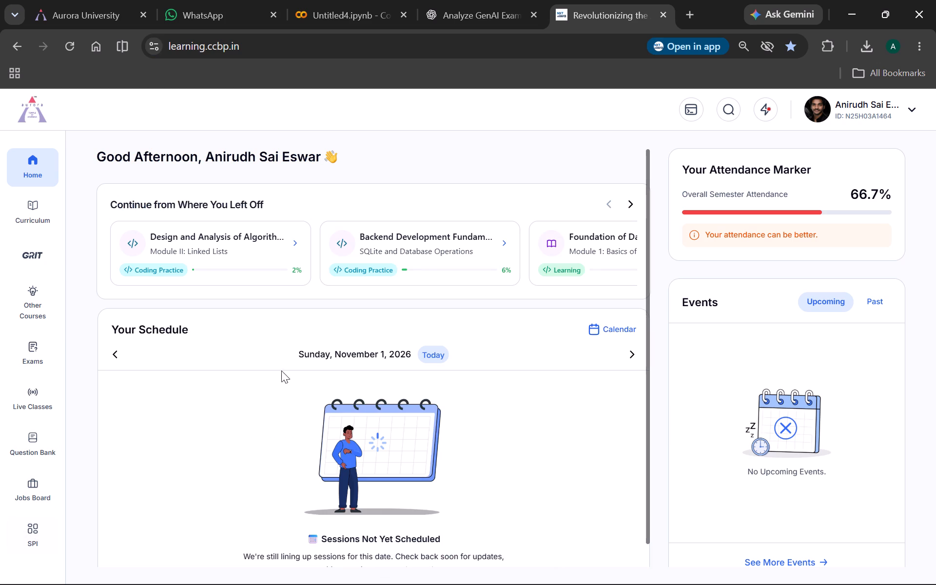
# Locate the Foundation of Data Science course among the courses in Continue from Where You Left Off.
pyautogui.hscroll(-2, 366, 237)
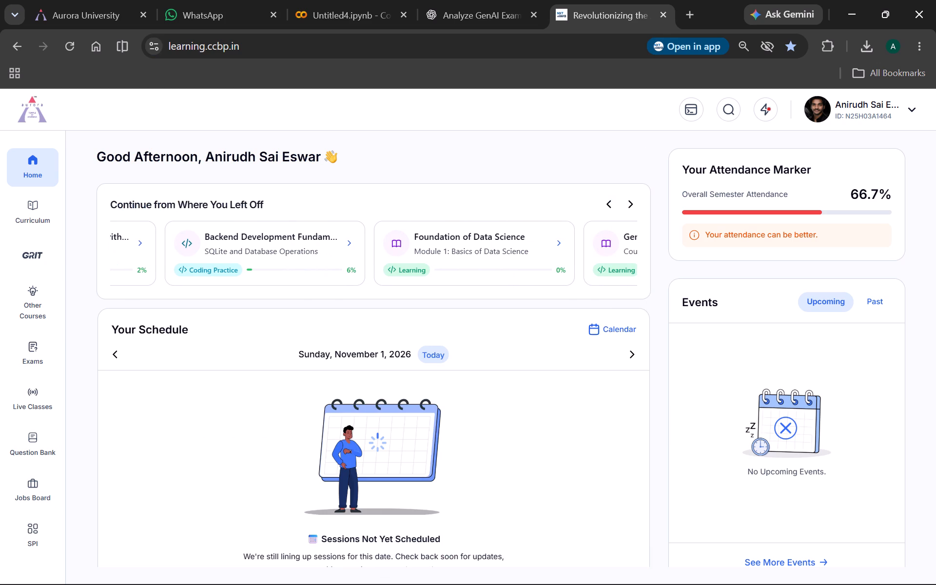
# Open Lab 2: NumPy Operations and Data Handling with Pandas from Module 2 of the Foundation of Data Science course.
pyautogui.click(449, 257)
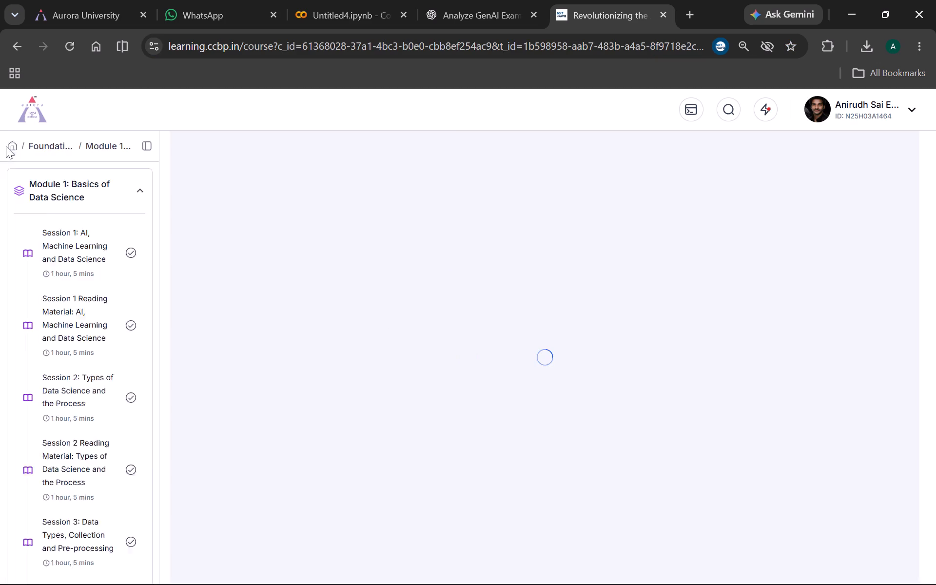
pyautogui.click(65, 442)
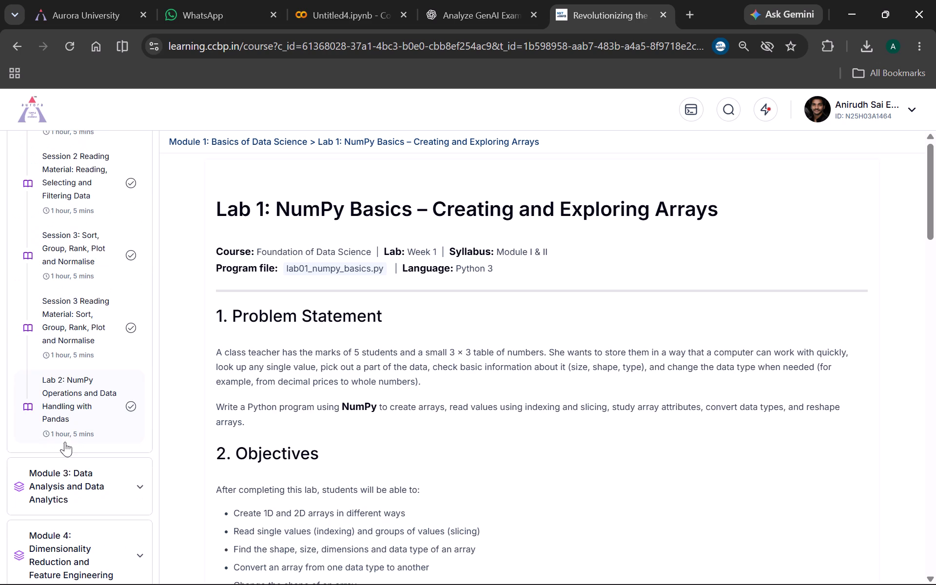
pyautogui.click(51, 402)
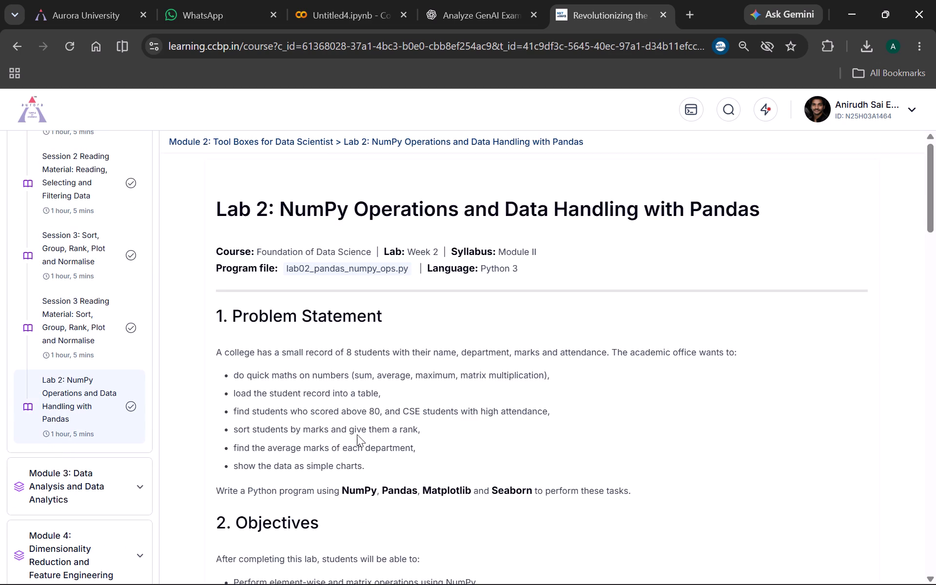
# Take a screen snip of the lab's section 5, Steps to Perform the Practical, covering Step 1 through Step 8.
pyautogui.scroll(-6, 357, 434)
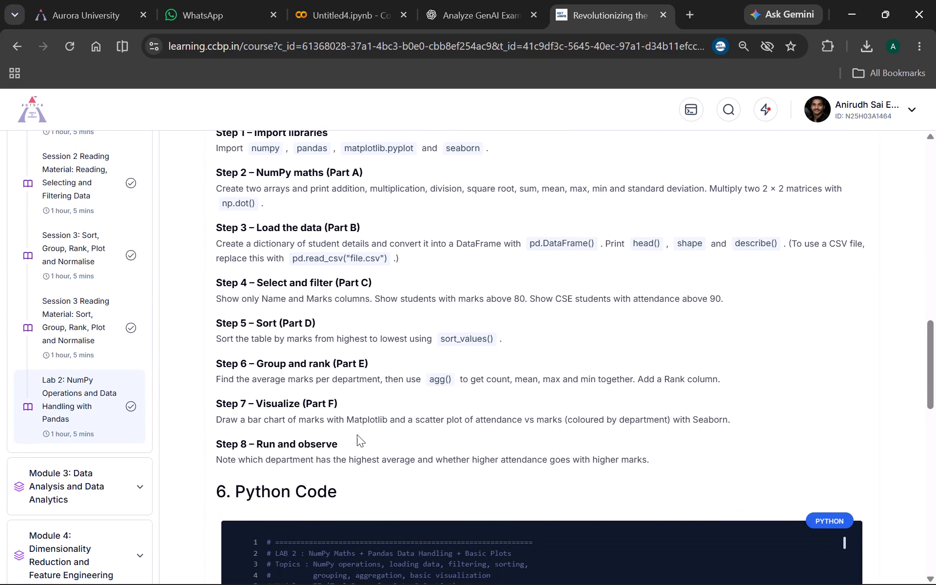
pyautogui.scroll(1, 367, 400)
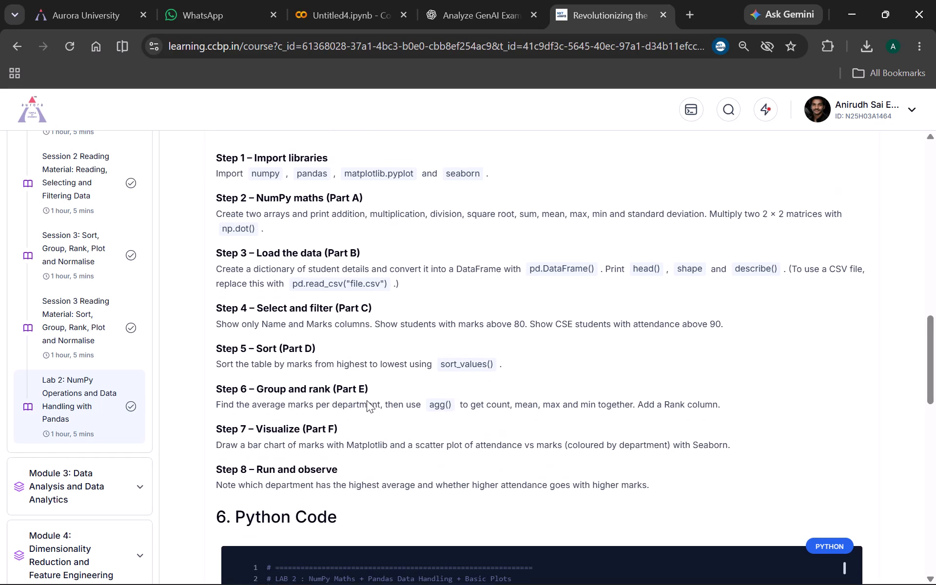
pyautogui.scroll(1, 367, 400)
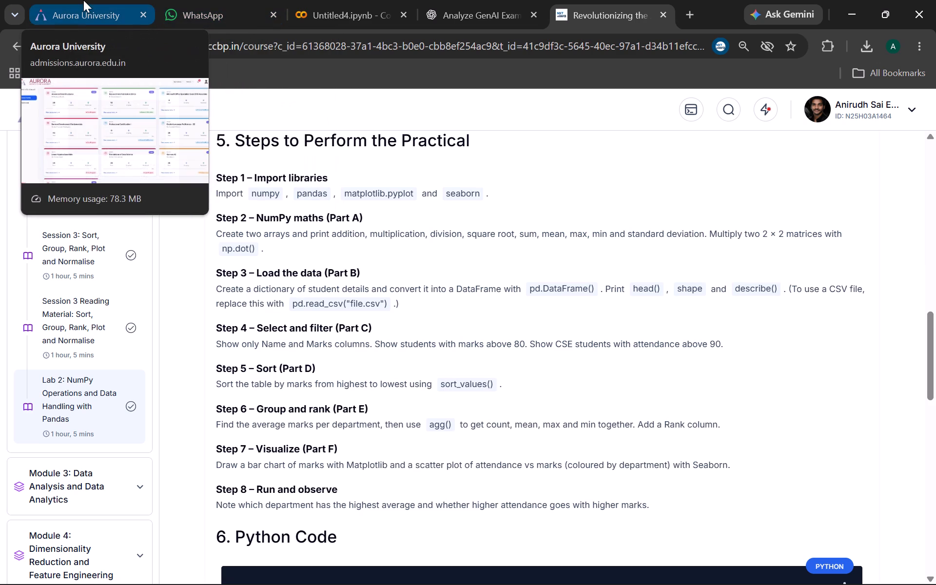
pyautogui.press('shift+super+s')
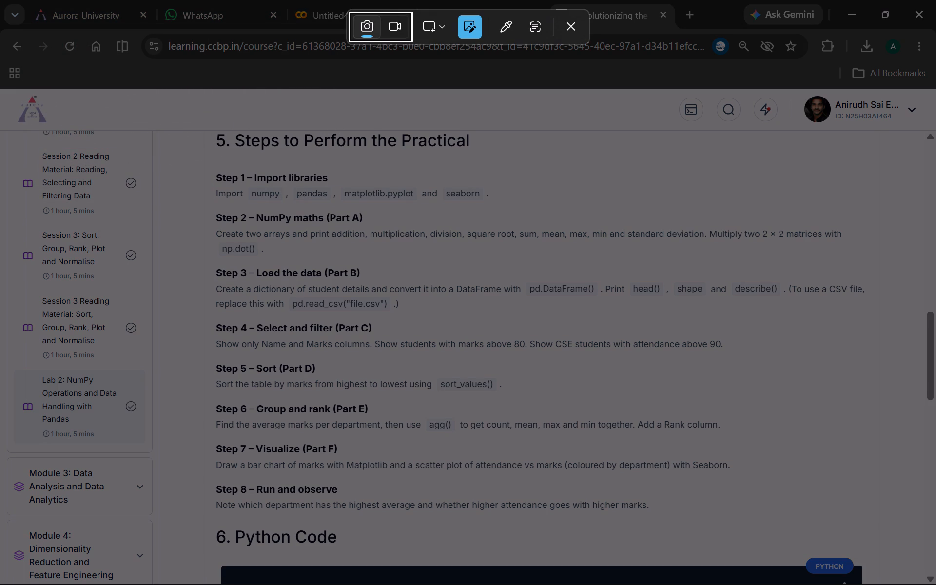
pyautogui.moveTo(190, 131); pyautogui.dragTo(846, 475)
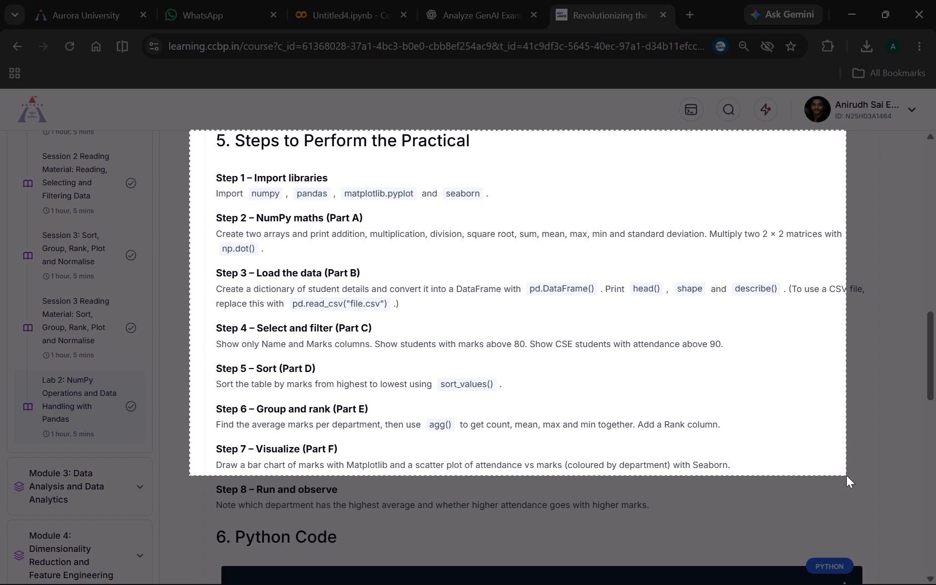
pyautogui.moveTo(846, 475); pyautogui.dragTo(908, 553)
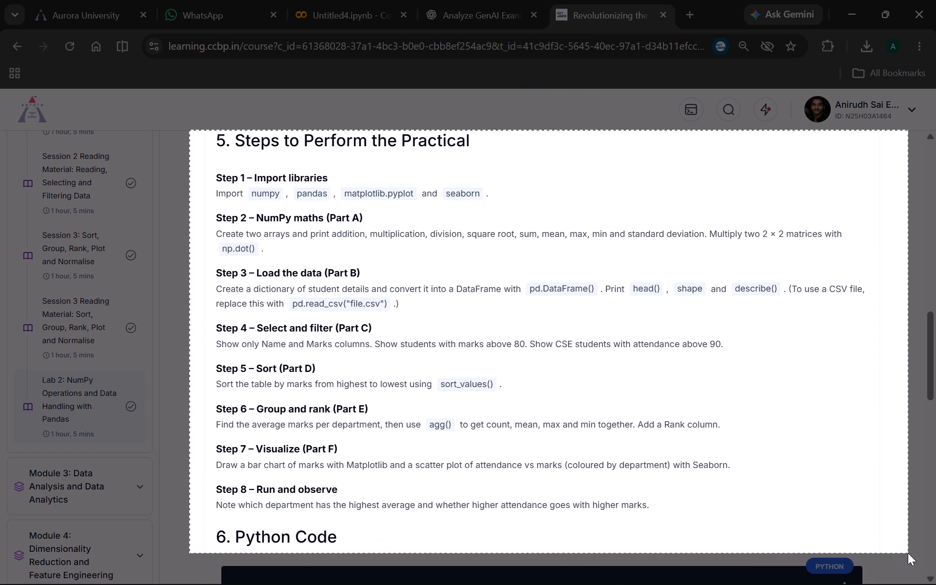
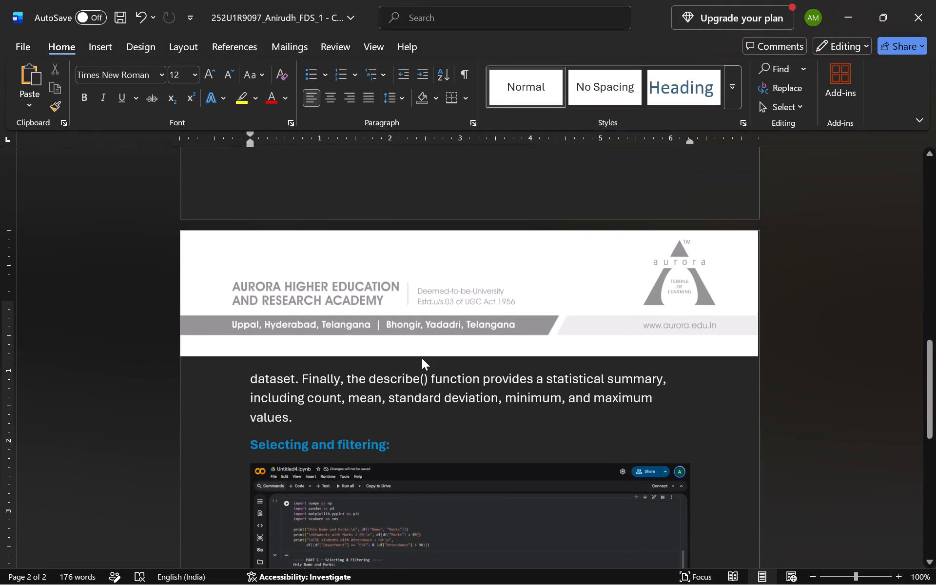
# Review the code screenshots and Explanation paragraphs across both pages of the FDS_1 journal, including the Selecting and filtering section.
pyautogui.scroll(3, 422, 358)
pyautogui.scroll(-2, 422, 358)
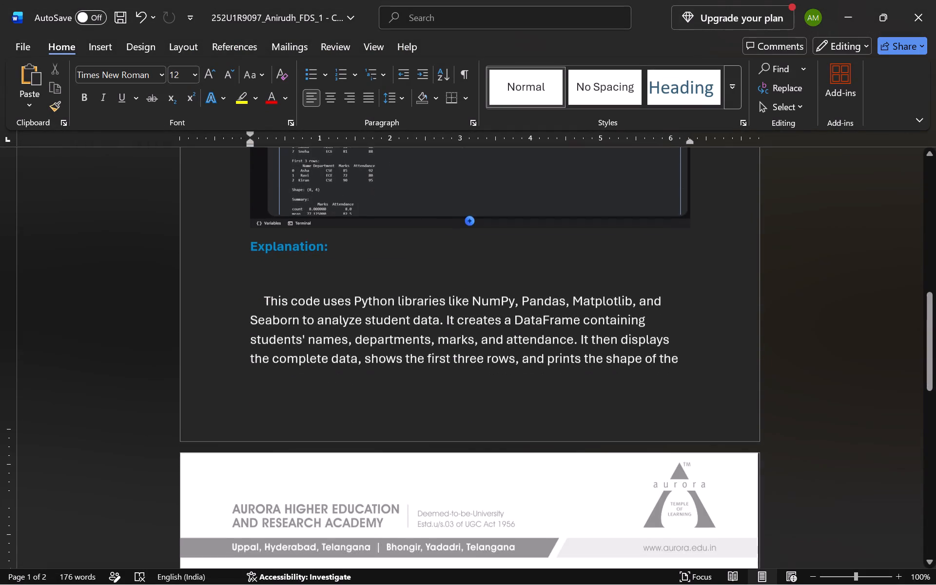
pyautogui.scroll(-2, 422, 358)
pyautogui.scroll(1, 422, 358)
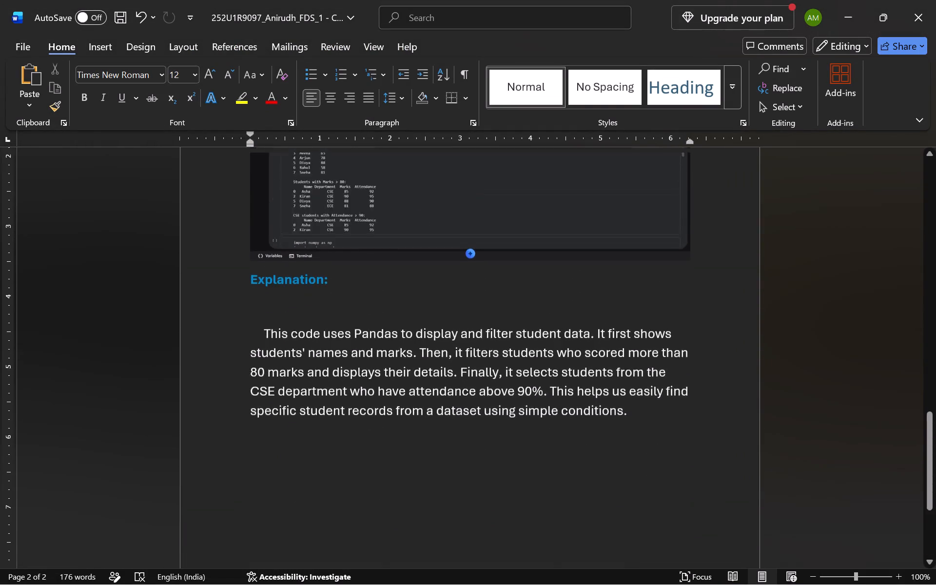
pyautogui.scroll(3, 422, 358)
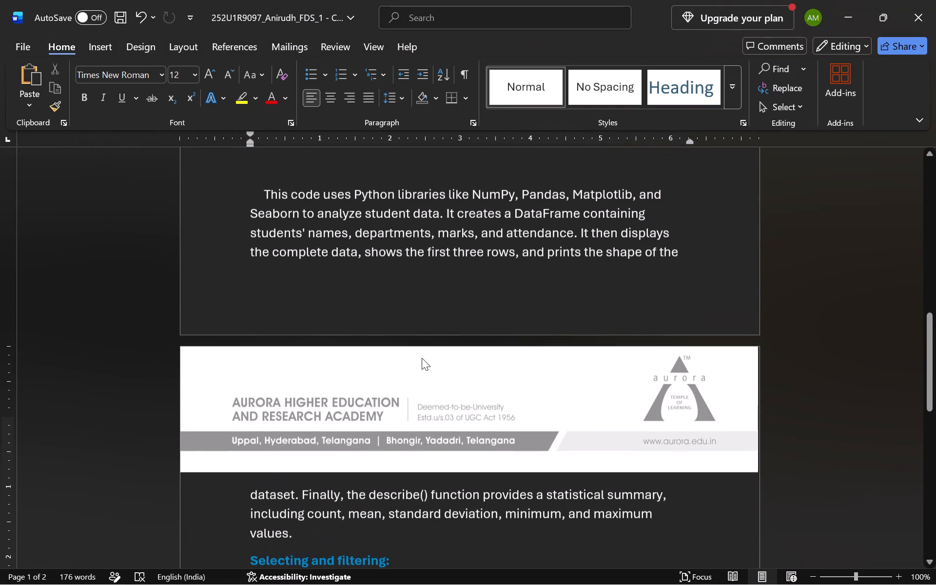
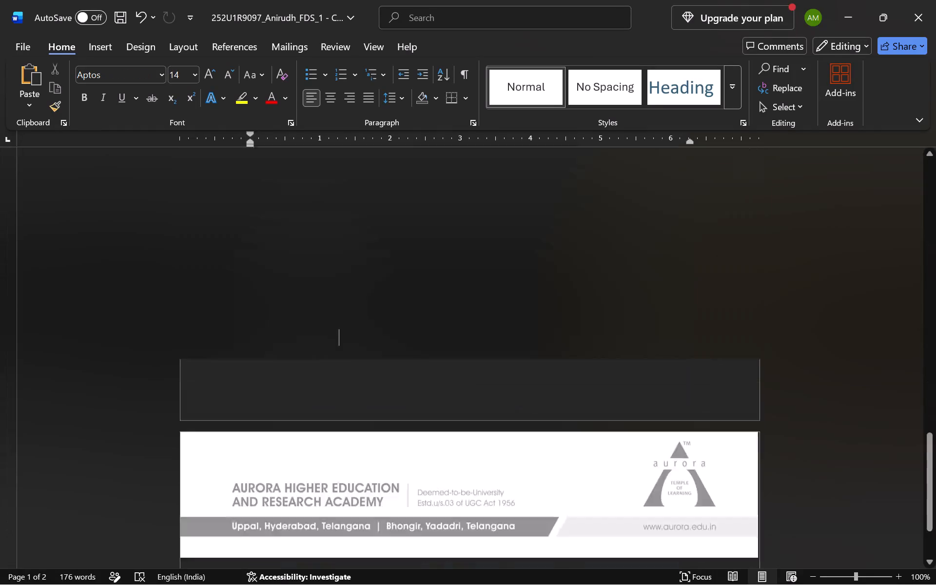
# Review the Reflective Lab Journal – 2 document from its header tables to the last explanation and save it.
pyautogui.scroll(9, 342, 246)
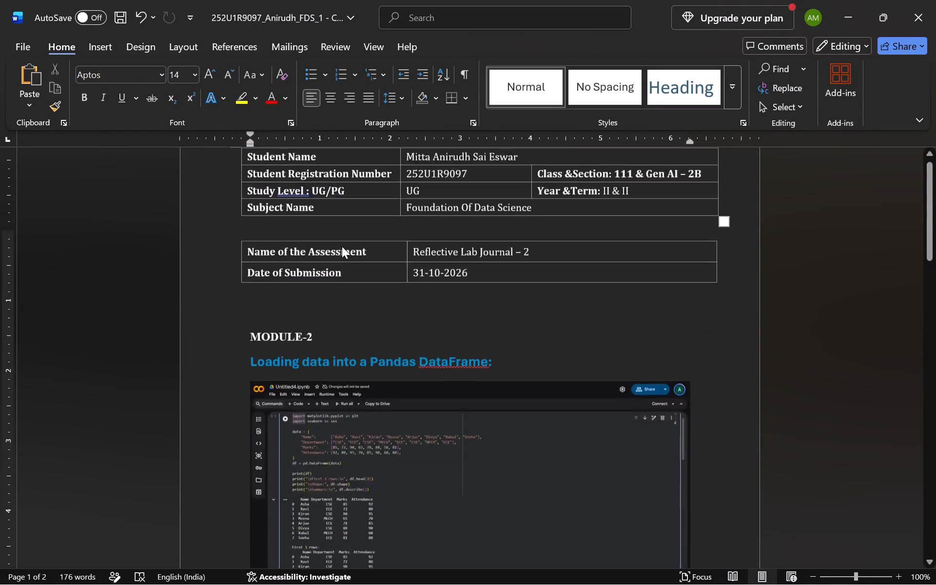
pyautogui.scroll(-1, 342, 246)
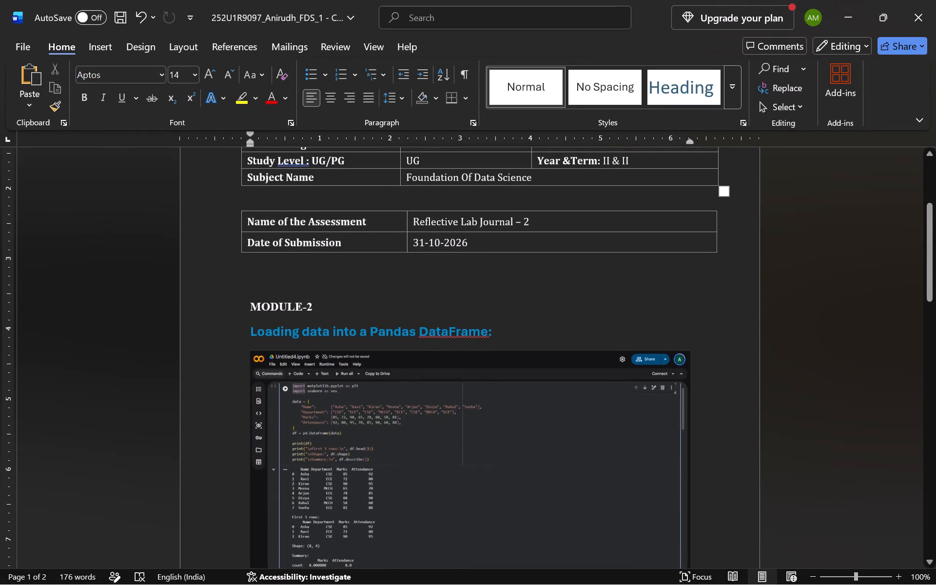
pyautogui.scroll(-3, 342, 246)
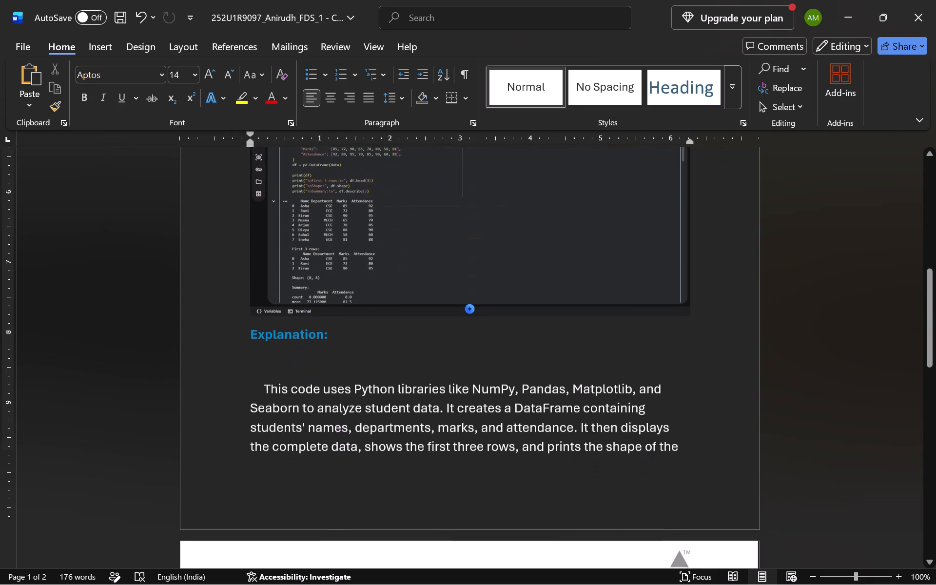
pyautogui.hotkey('ctrl', 's')
pyautogui.scroll(-1, 342, 246)
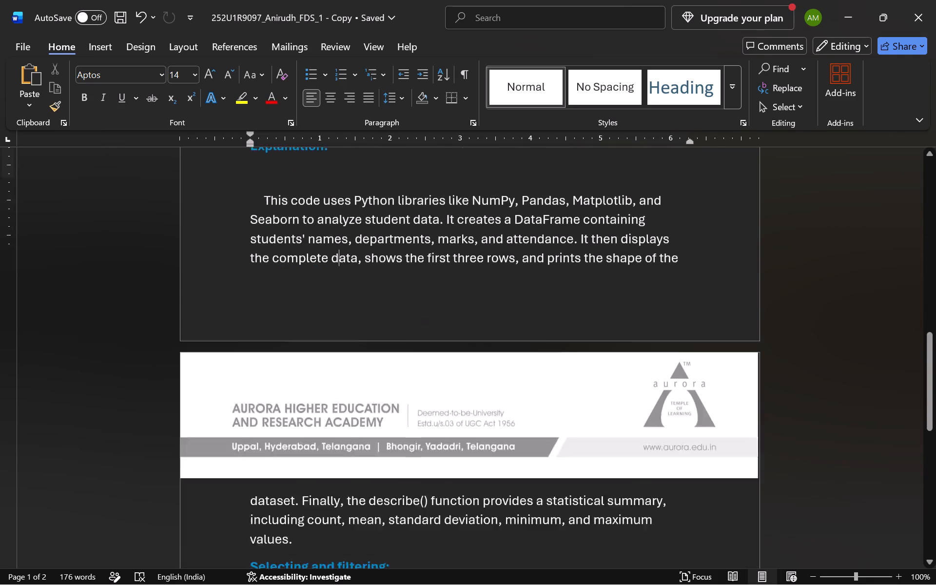
pyautogui.scroll(-4, 342, 246)
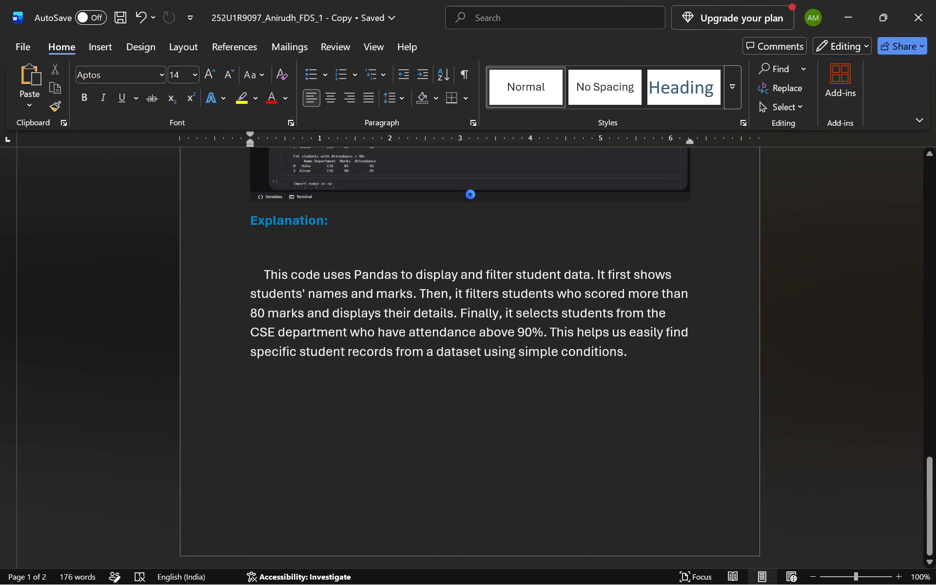
# Export the Reflective Lab Journal – 2 document as a PDF in the FDS Labs folder.
pyautogui.click(22, 45)
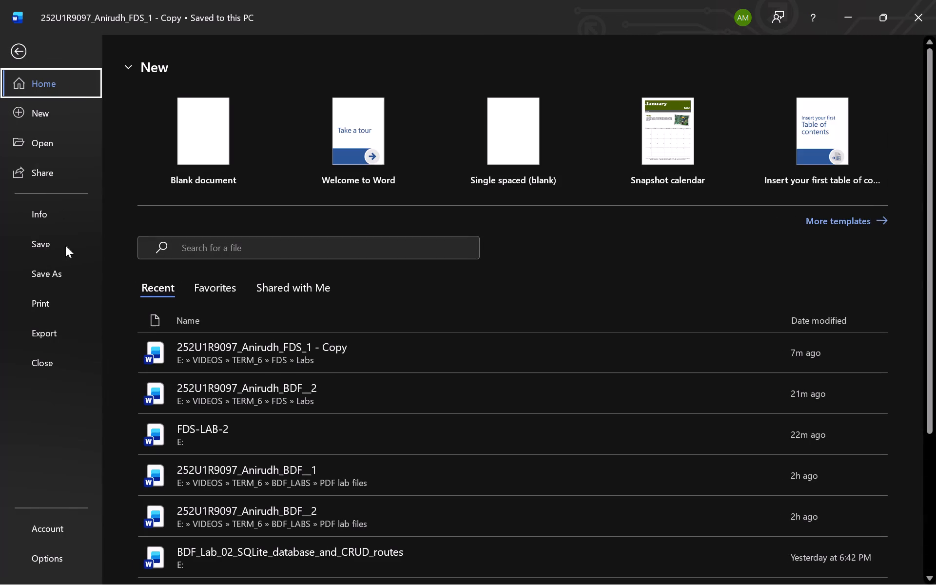
pyautogui.click(59, 329)
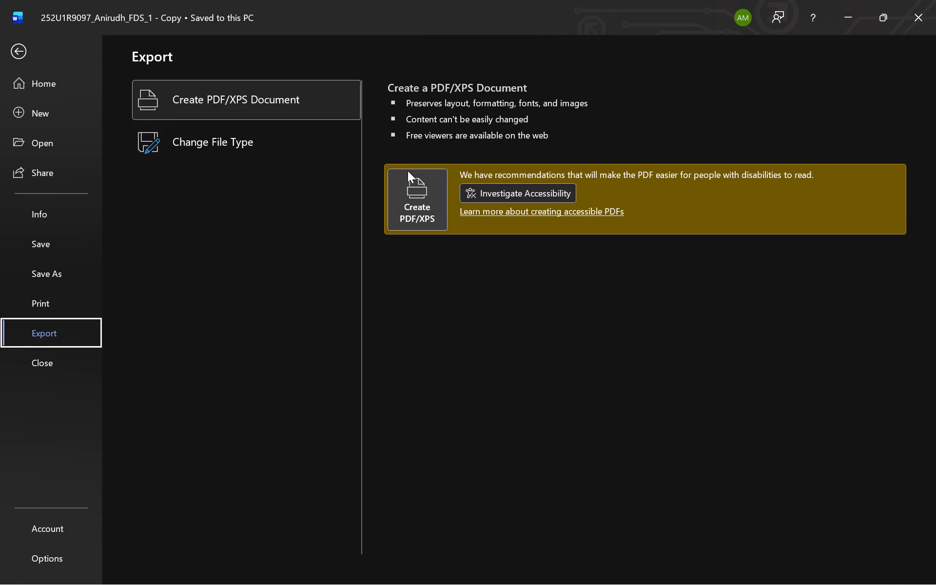
pyautogui.click(408, 171)
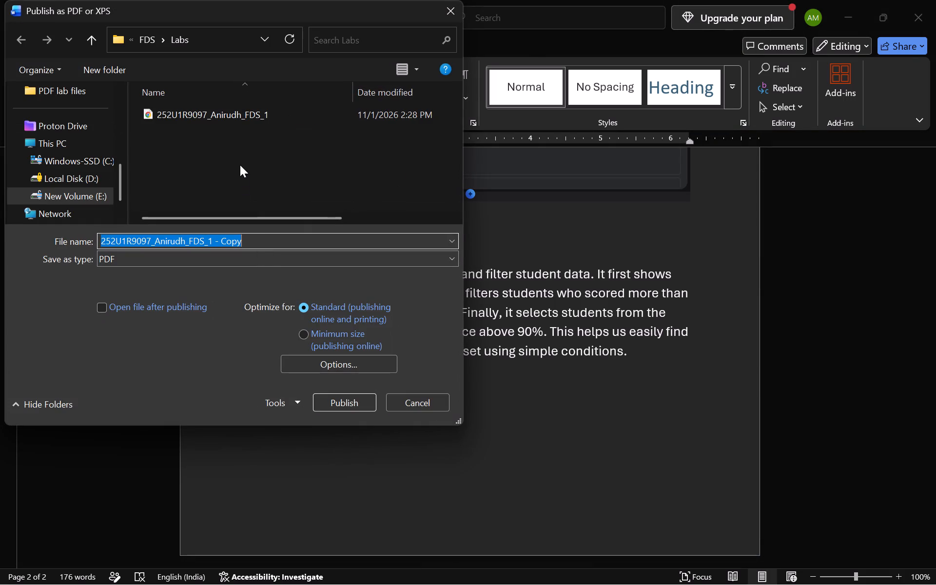
# Publish the journal as a PDF in the Labs folder, ending its file name in FDS_2, and close the document.
pyautogui.click(260, 246)
pyautogui.hotkey('ctrl', 'BackSpace')
pyautogui.press('BackSpace')
pyautogui.press('BackSpace')
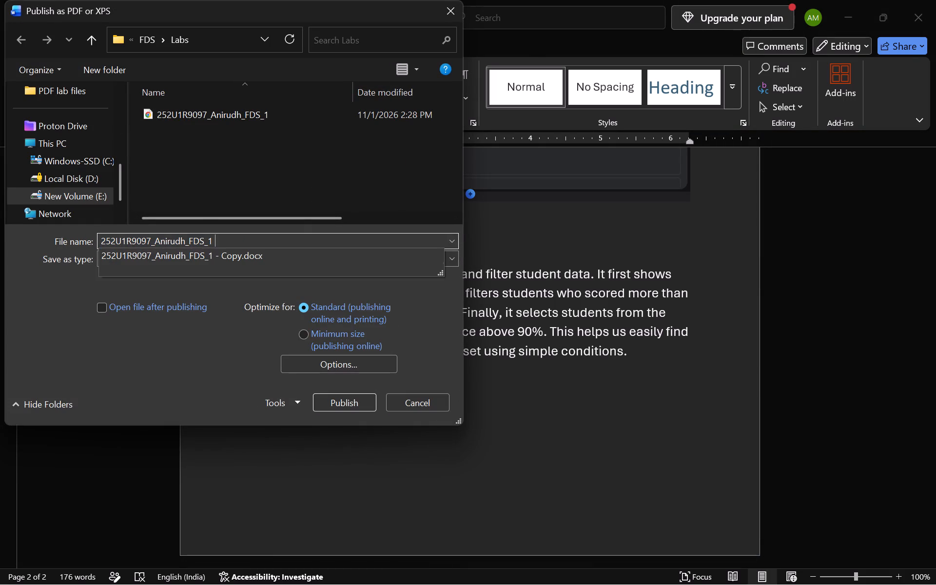
pyautogui.press('BackSpace')
pyautogui.press('BackSpace')
pyautogui.press('2')
pyautogui.press('Return')
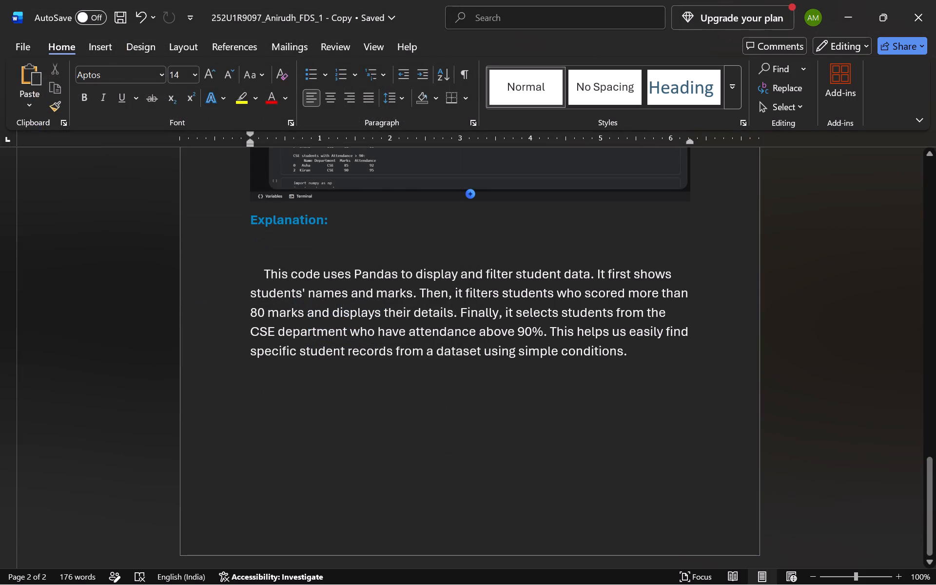
pyautogui.click(935, 0)
# In File Explorer's Labs folder, rename the Word document copy so its name ends in FDS_2, and close the folder.
pyautogui.hotkey('alt', 'Tab')
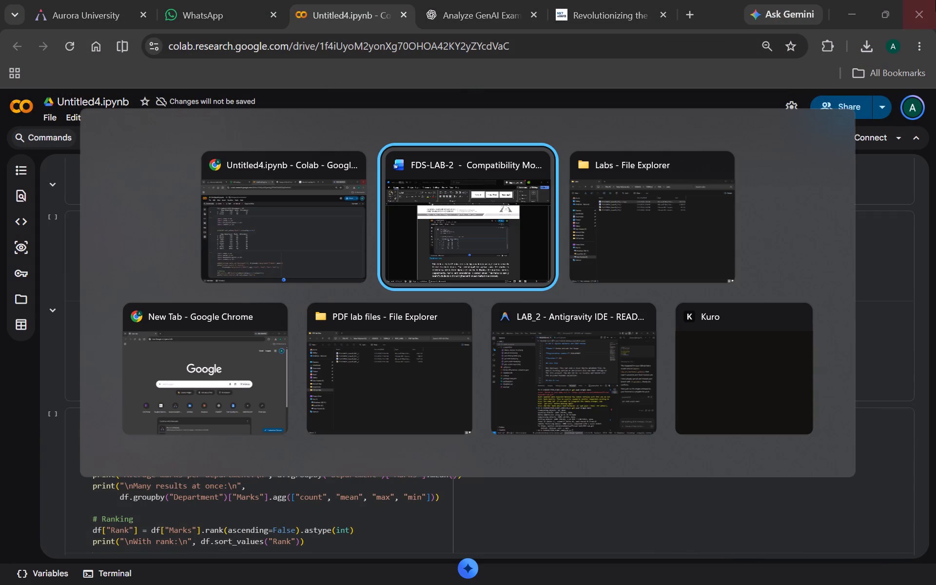
pyautogui.hotkey('alt', 'Tab')
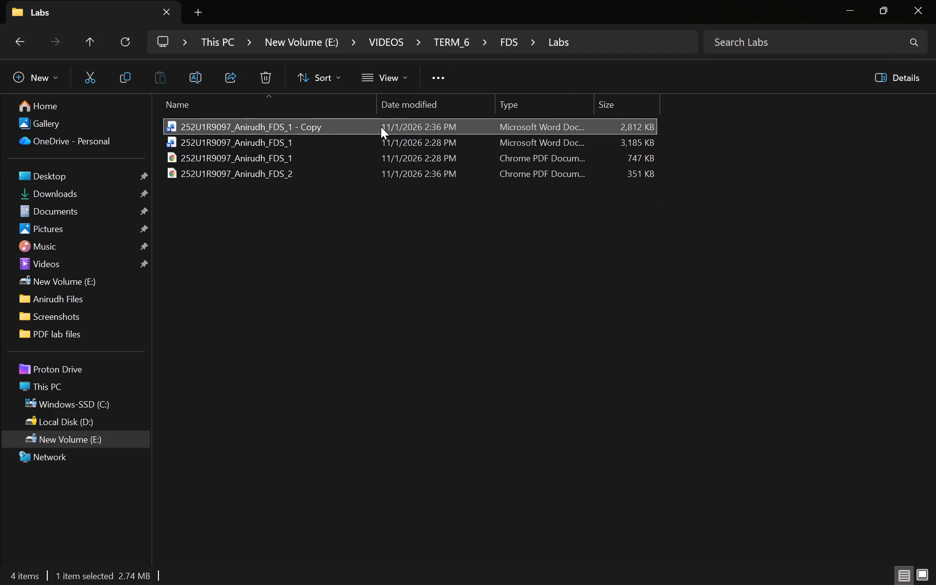
pyautogui.click(325, 125)
pyautogui.click(325, 125)
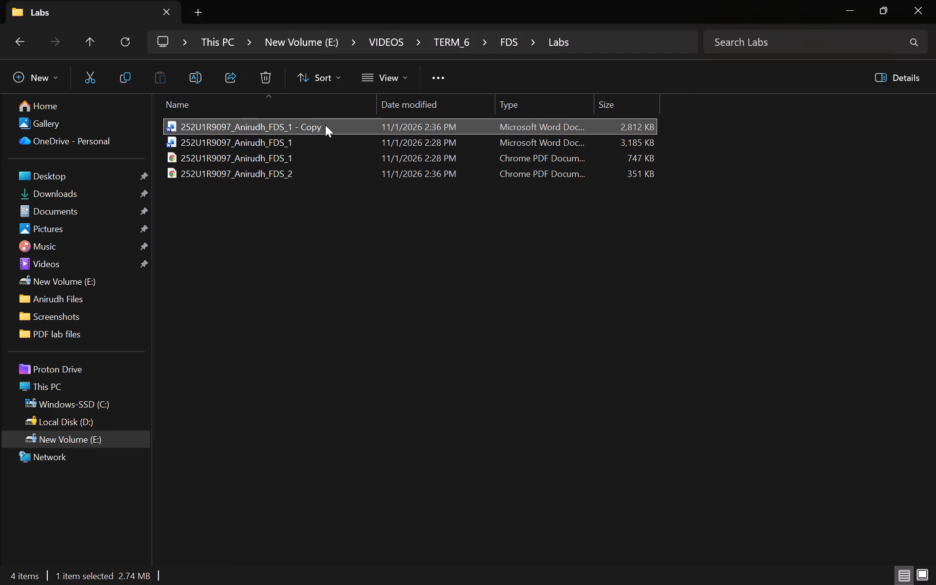
pyautogui.click(320, 127)
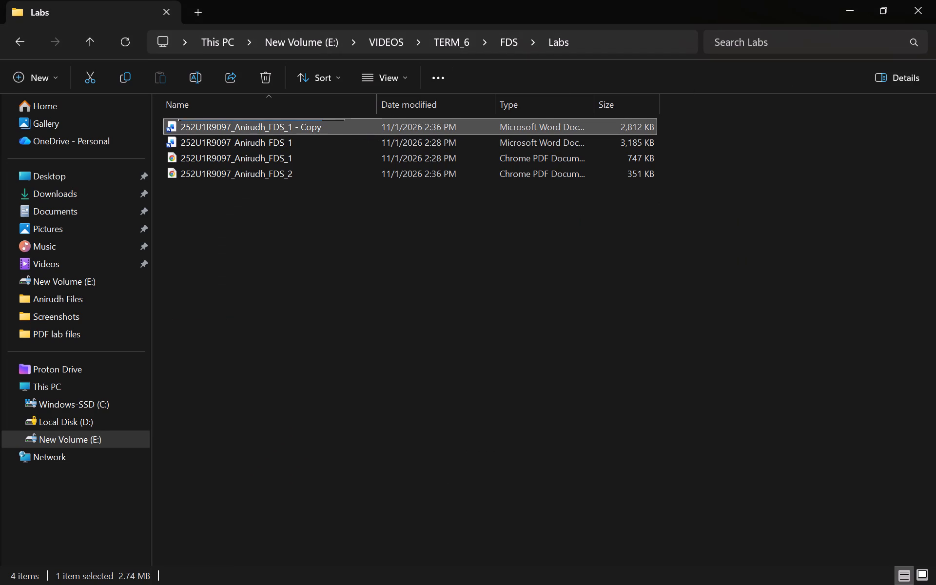
pyautogui.press('Right')
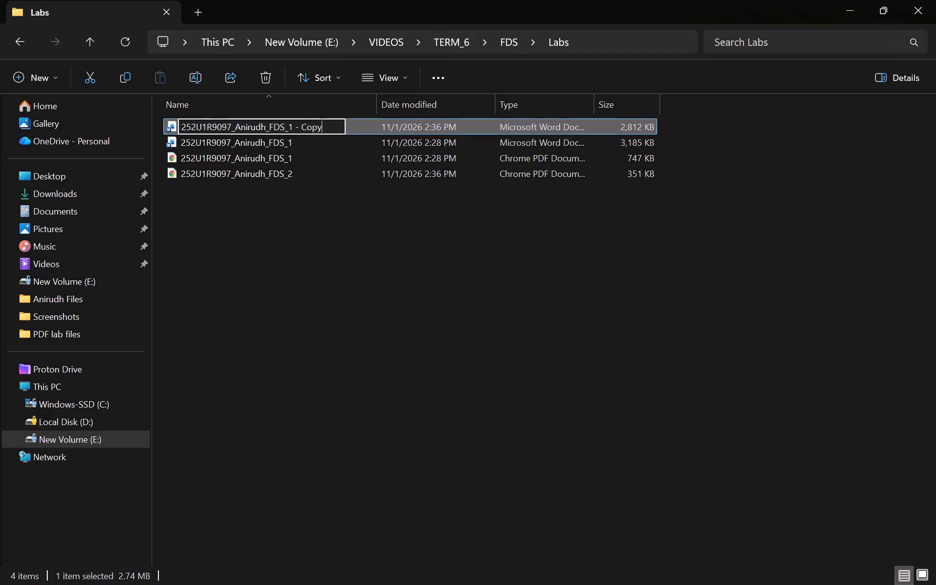
pyautogui.hotkey('ctrl', 'BackSpace')
pyautogui.hotkey('ctrl', 'BackSpace')
pyautogui.press('BackSpace')
pyautogui.press('BackSpace')
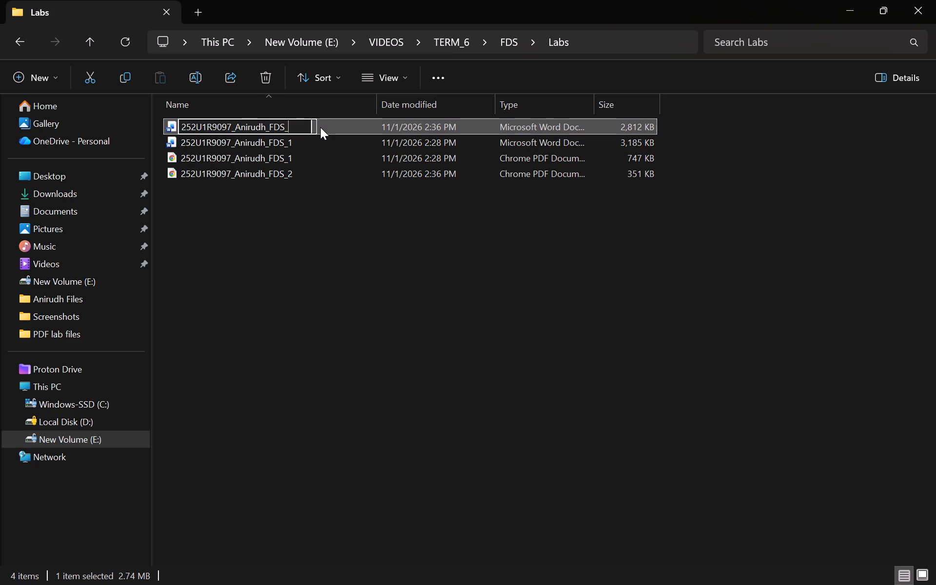
pyautogui.press('2')
pyautogui.press('Return')
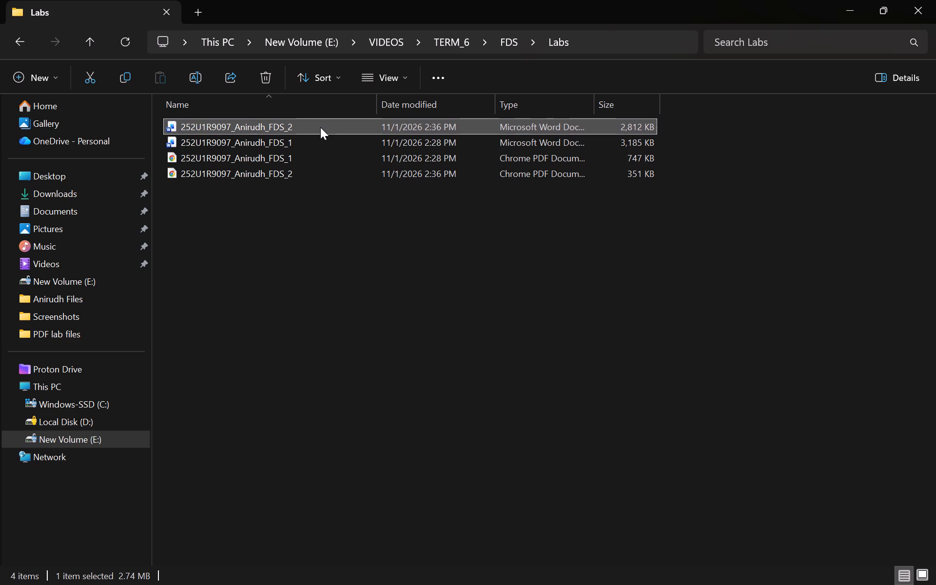
pyautogui.click(935, 0)
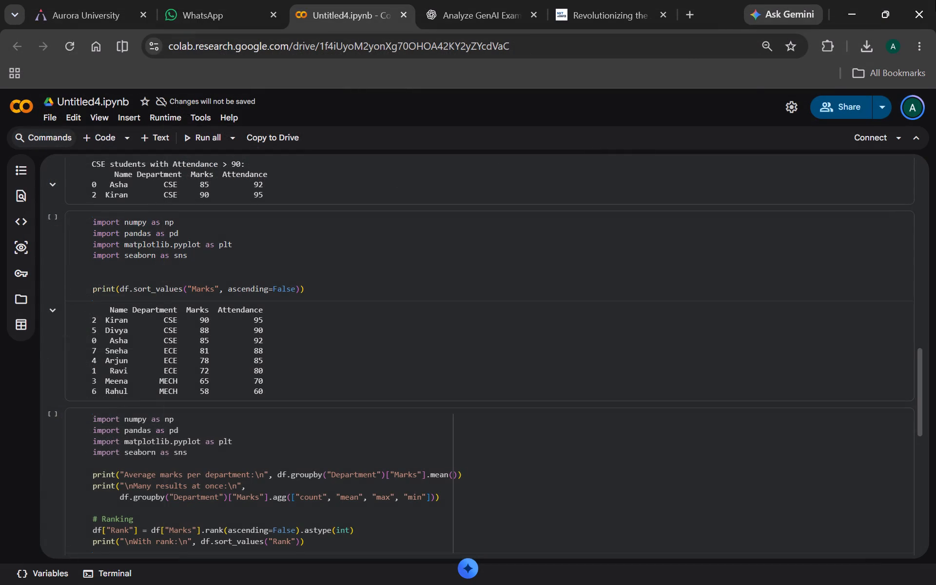
# In the university portal's Foundations of Data Science assessments, upload the FDS_1 PDF from the FDS Labs folder for Lab Report 1.
pyautogui.click(99, 0)
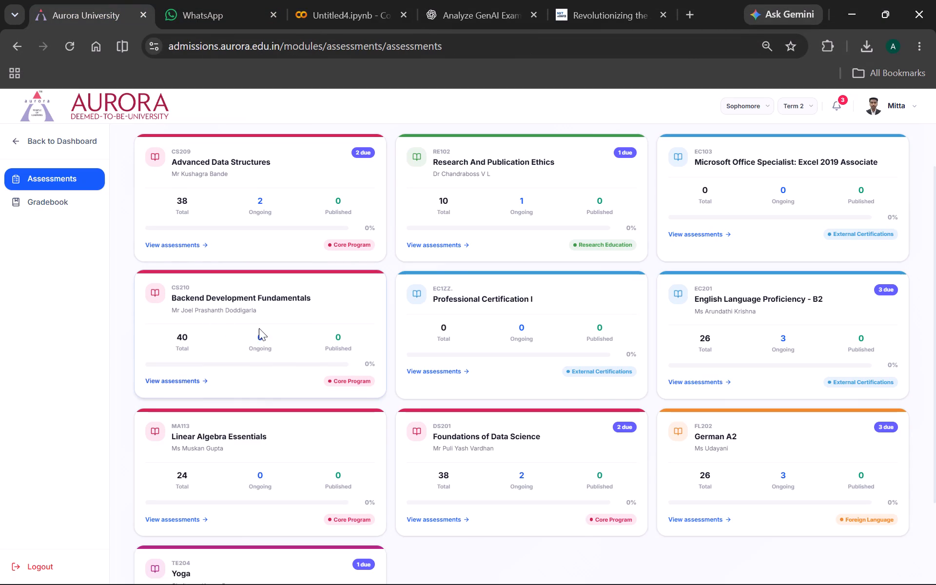
pyautogui.scroll(-1, 631, 450)
pyautogui.click(484, 475)
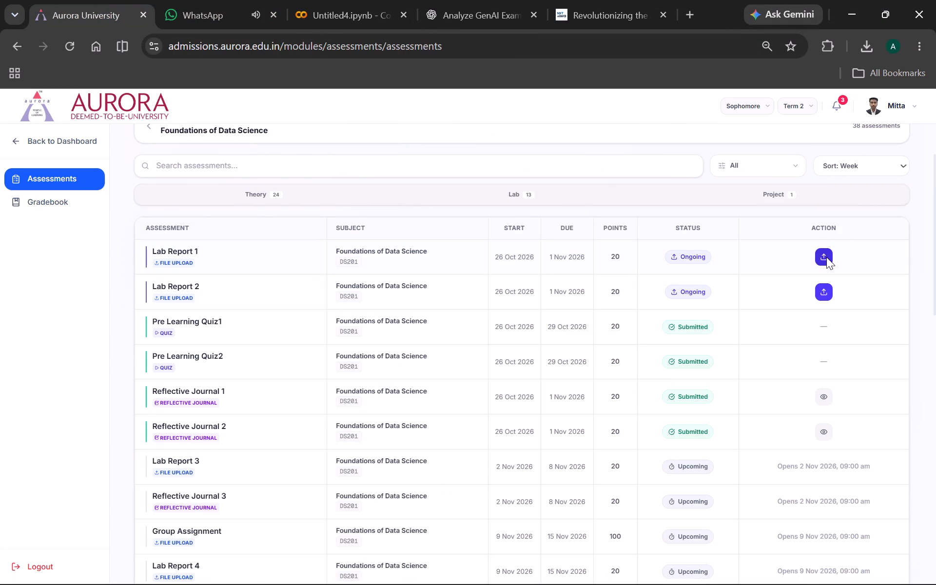
pyautogui.click(826, 257)
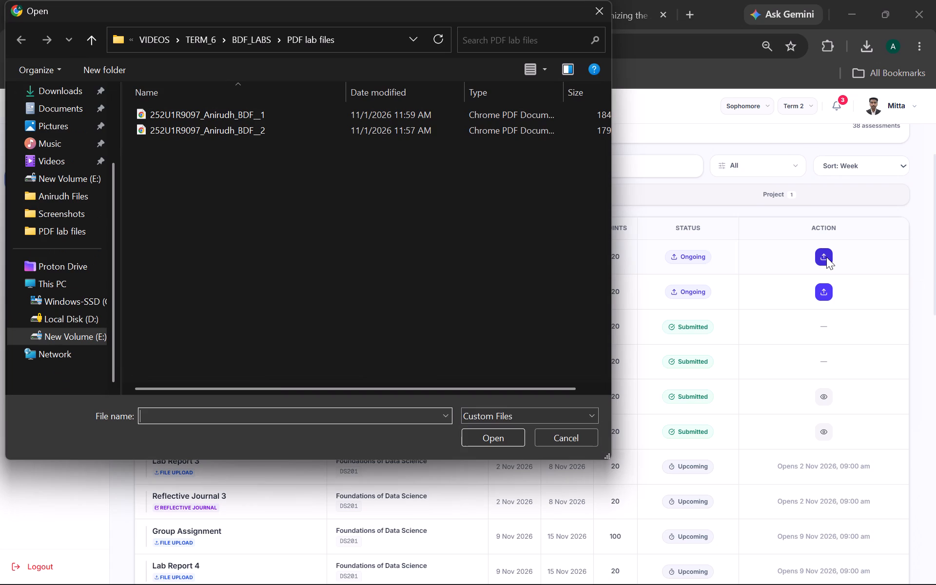
pyautogui.click(208, 36)
pyautogui.doubleClick(198, 134)
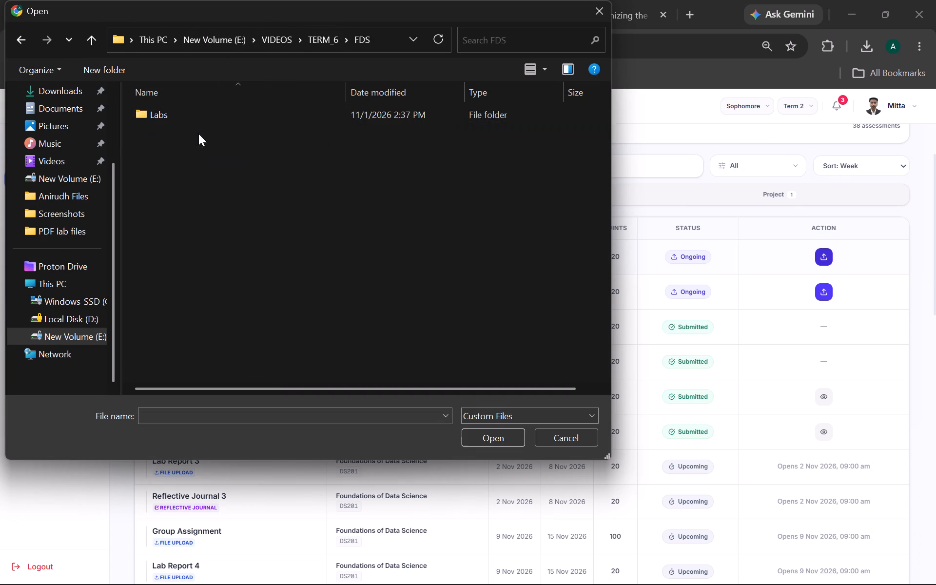
pyautogui.doubleClick(195, 109)
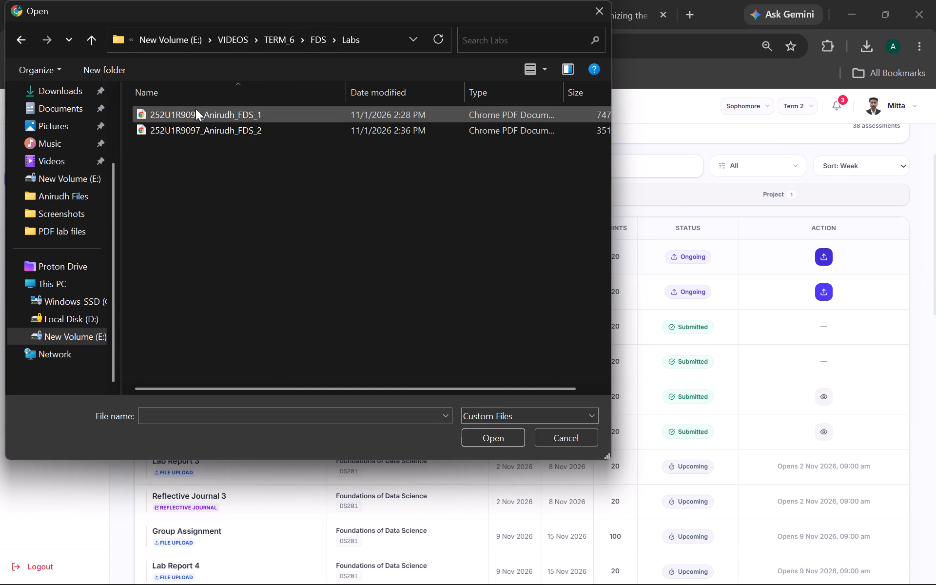
pyautogui.doubleClick(195, 109)
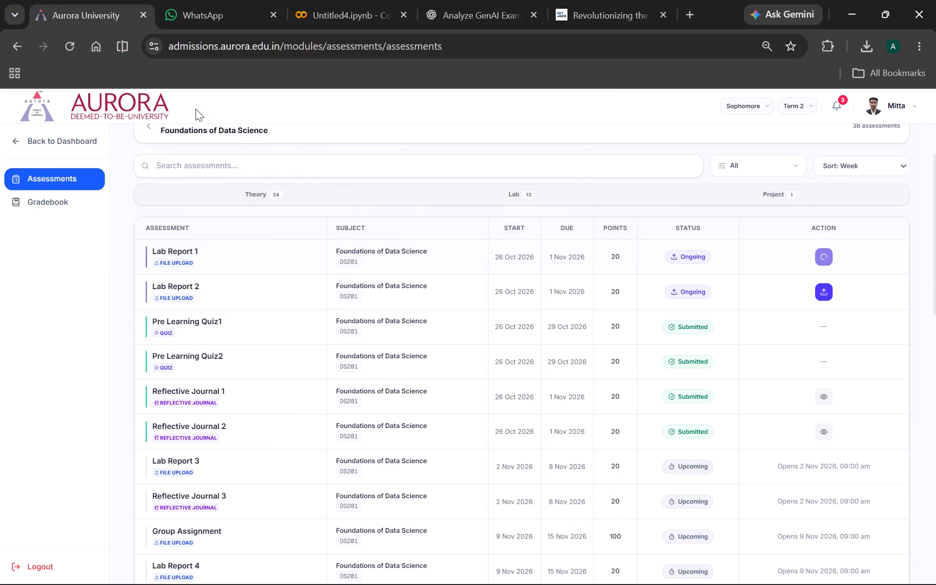
# Upload the FDS_2 PDF from the Labs folder as the submission for Lab Report 2.
pyautogui.click(822, 292)
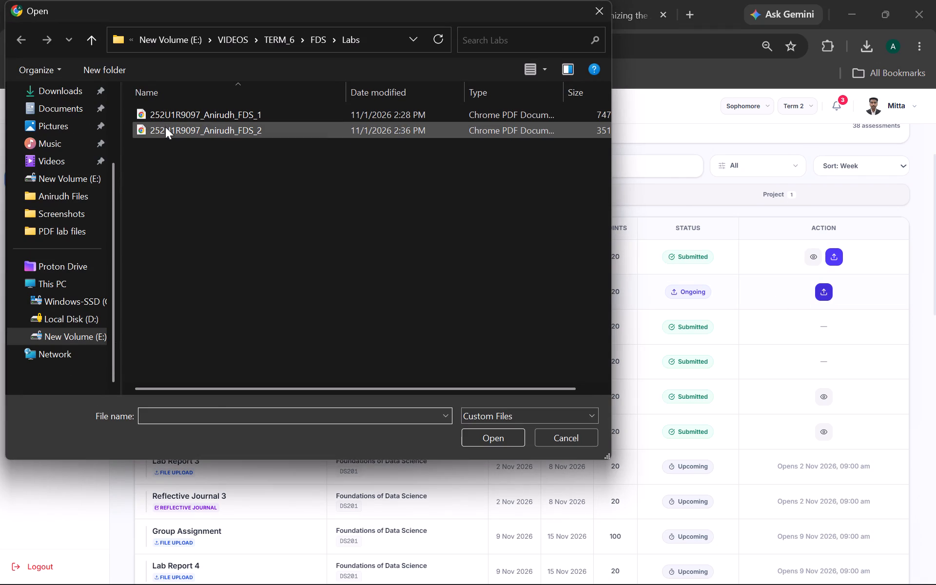
pyautogui.doubleClick(165, 127)
# Open the submitted Lab Report 1 file and review its pages through to the end.
pyautogui.click(811, 259)
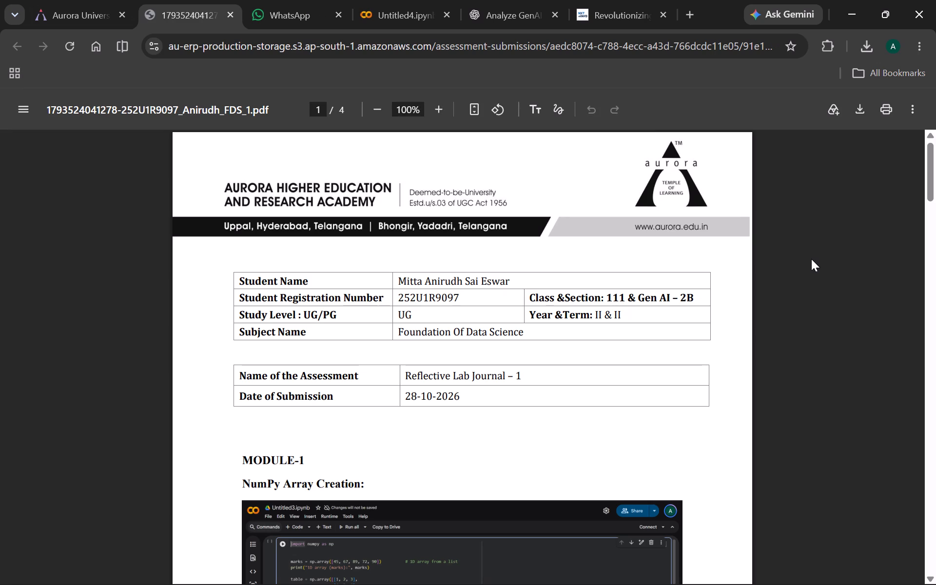
pyautogui.scroll(-1, 449, 490)
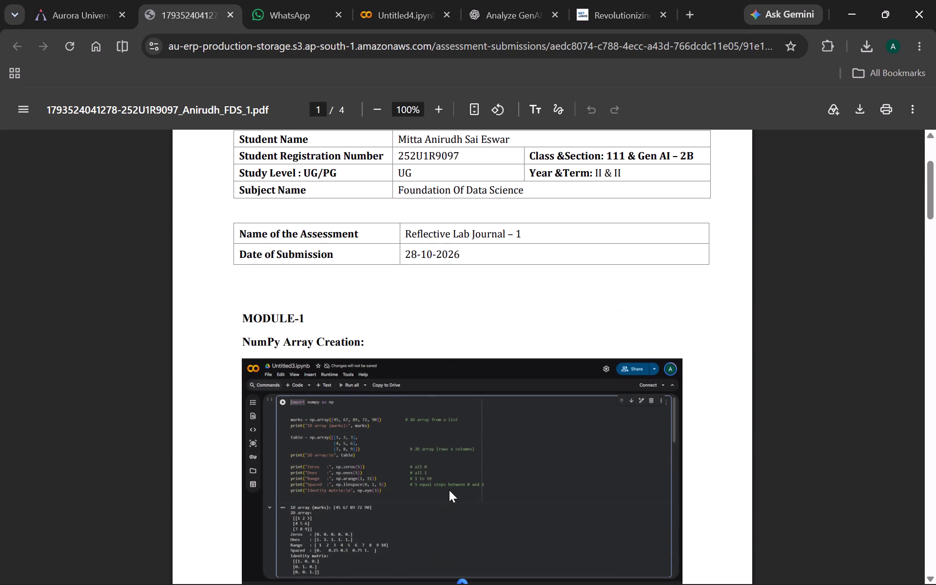
pyautogui.scroll(-15, 449, 490)
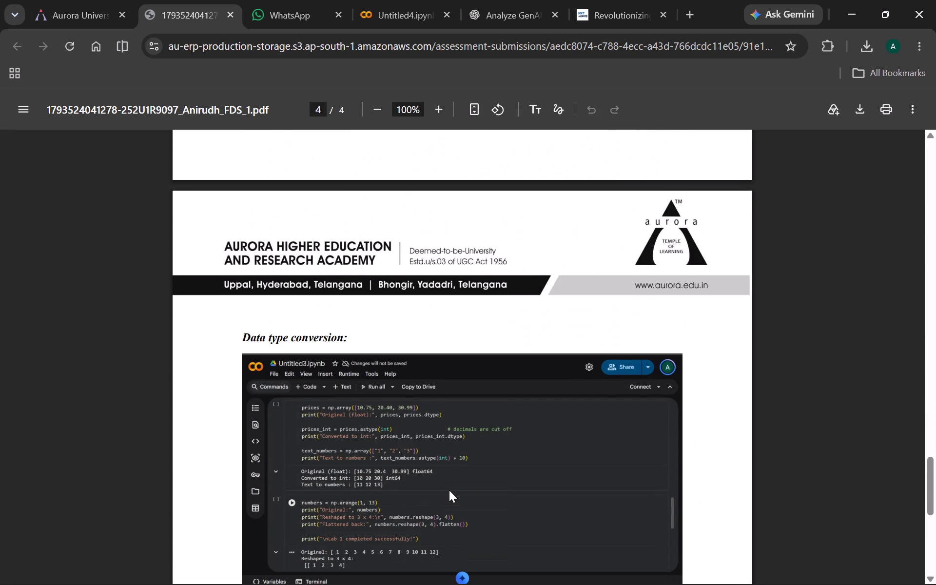
pyautogui.scroll(-2, 449, 490)
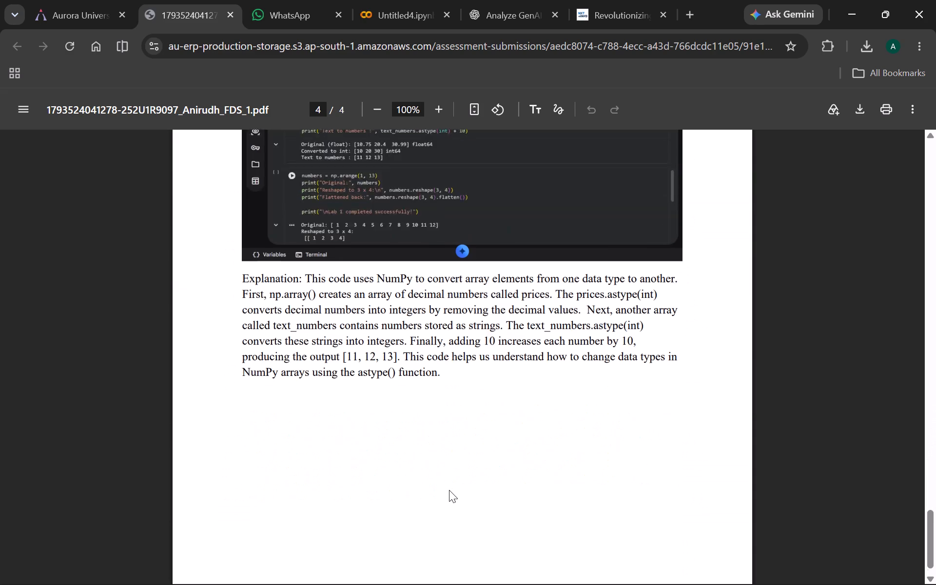
pyautogui.scroll(-4, 449, 490)
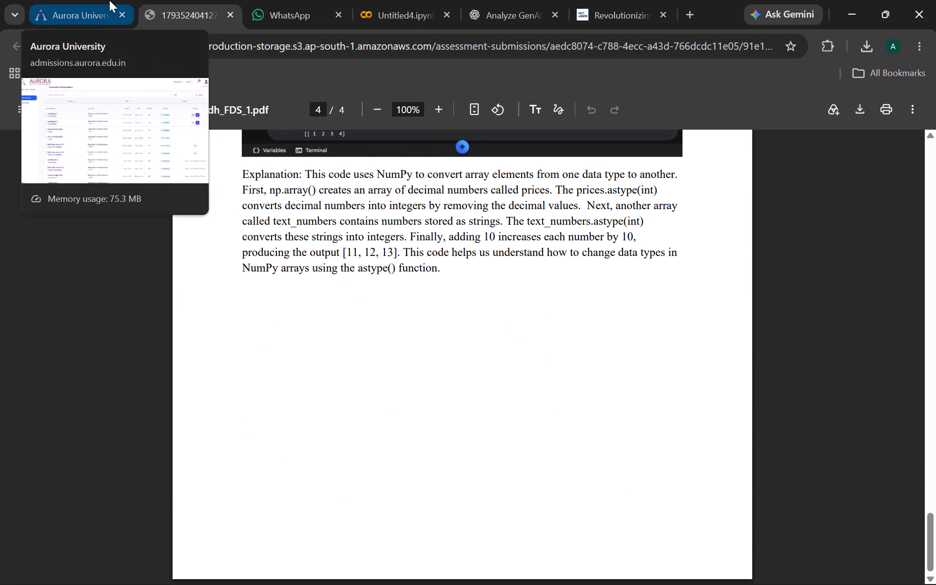
# Return to the assessments list and try to open the submitted Lab Report 2 file.
pyautogui.click(109, 0)
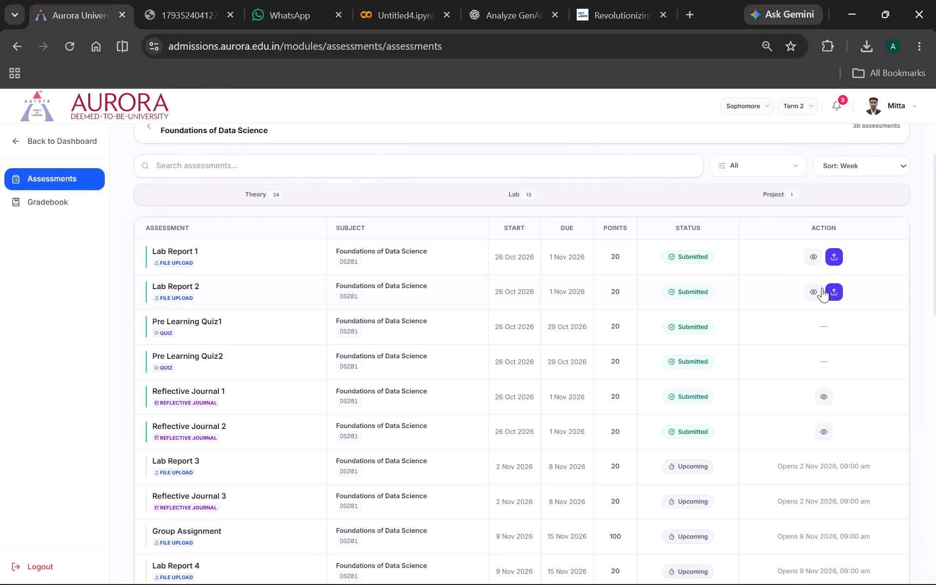
pyautogui.click(822, 288)
# Open the submitted Lab Report 2 file and review its pages through to the end.
pyautogui.click(819, 289)
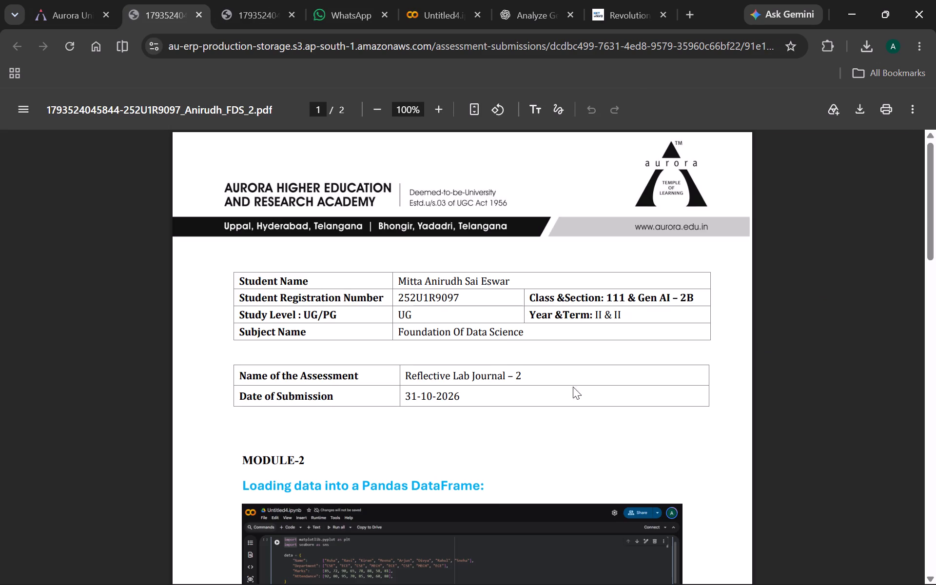
pyautogui.scroll(-2, 575, 481)
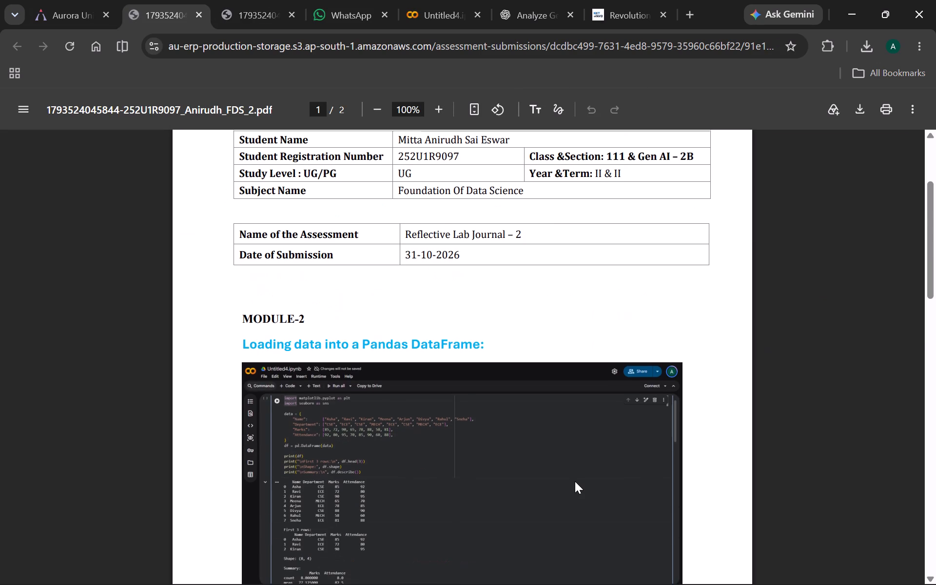
pyautogui.scroll(-1, 575, 481)
pyautogui.scroll(1, 575, 481)
pyautogui.scroll(-1, 575, 481)
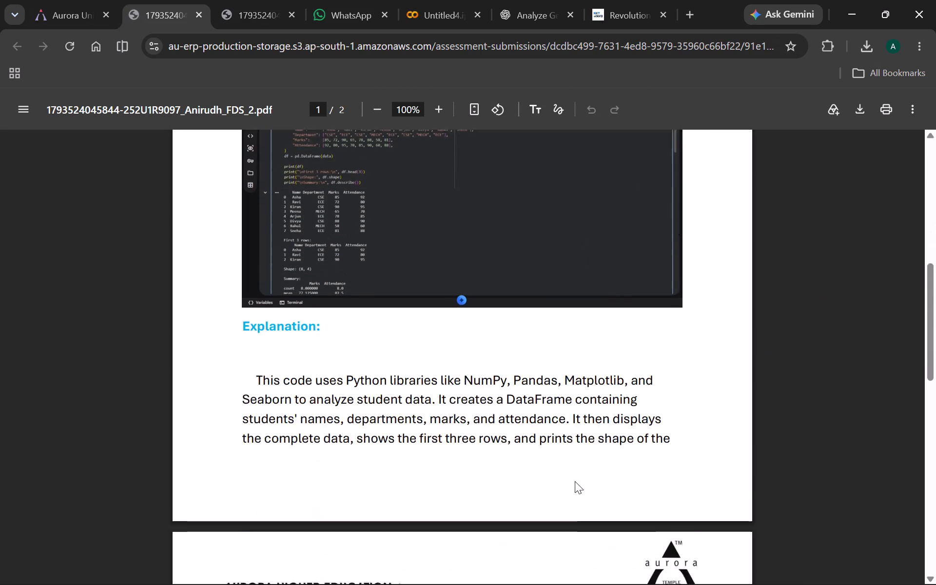
pyautogui.scroll(-10, 575, 481)
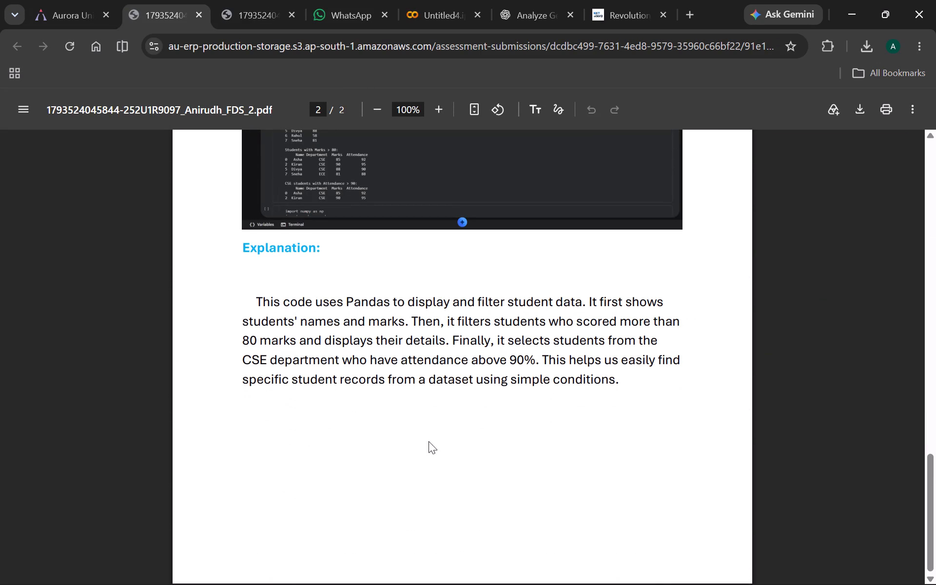
# Close the opened lab report submission PDFs and return to the Foundations of Data Science assessments list.
pyautogui.click(199, 18)
pyautogui.click(199, 18)
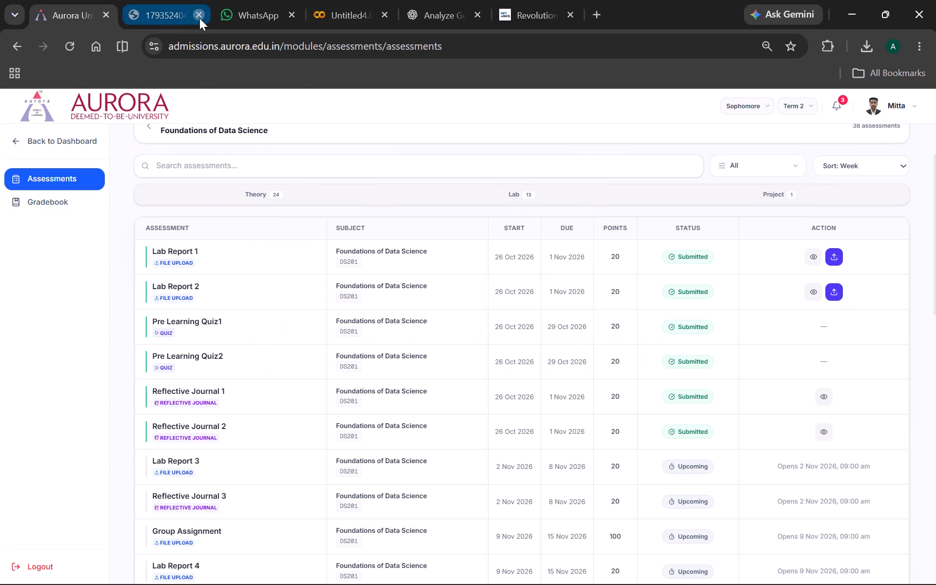
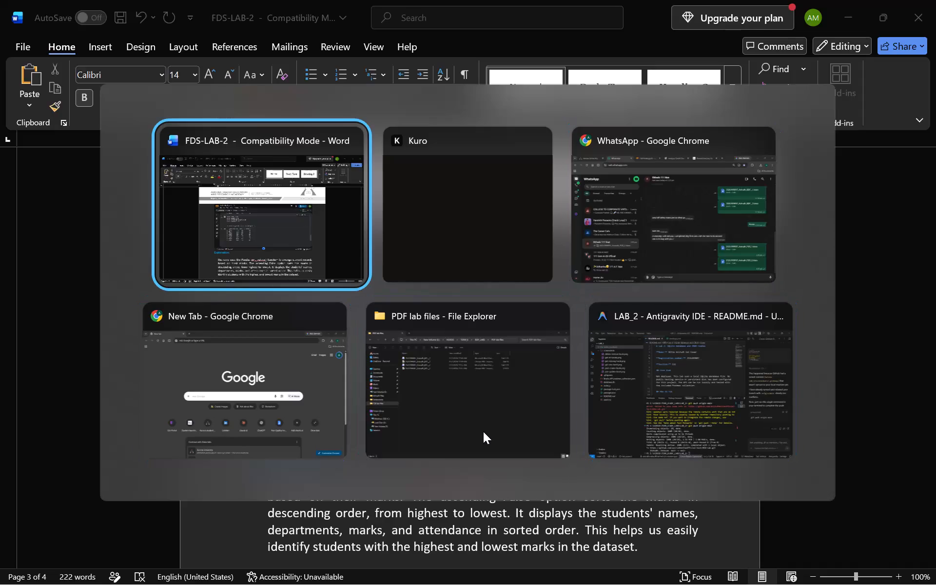
# Close the FDS-LAB-2 Word document window.
pyautogui.hotkey('alt', 'Delete')
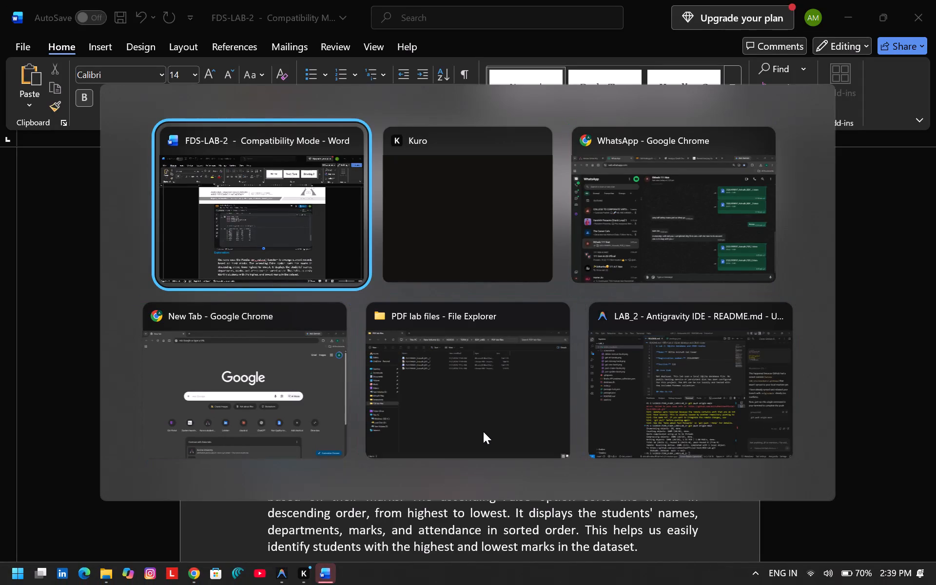
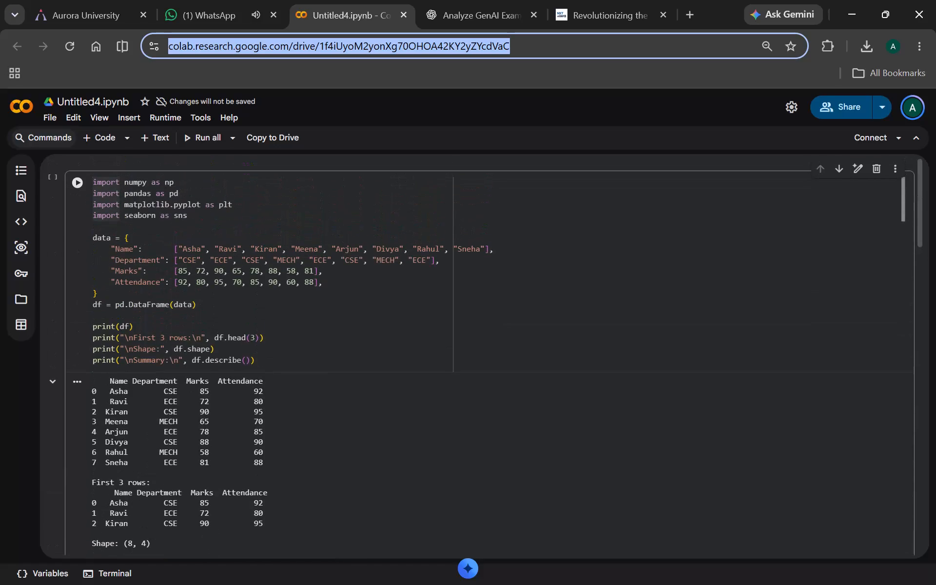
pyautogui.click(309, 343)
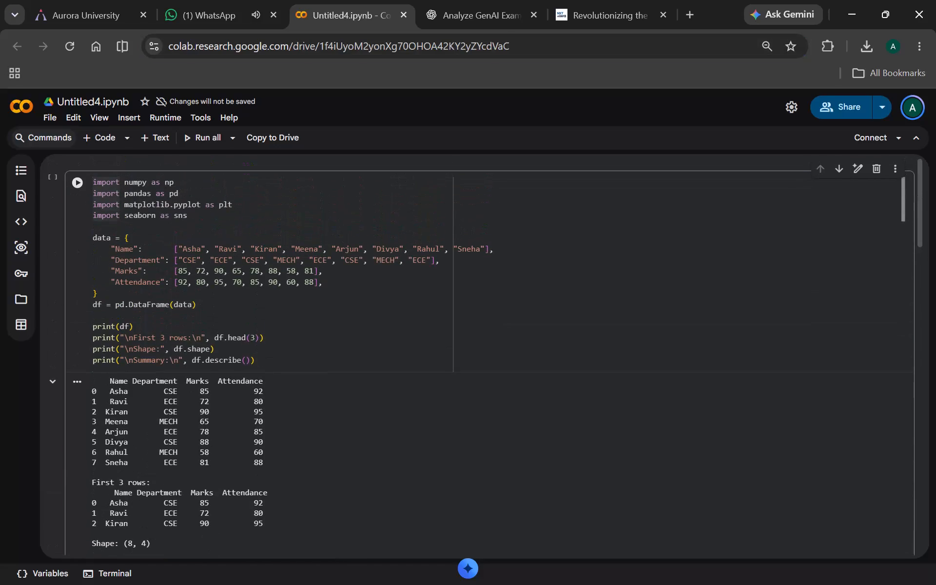
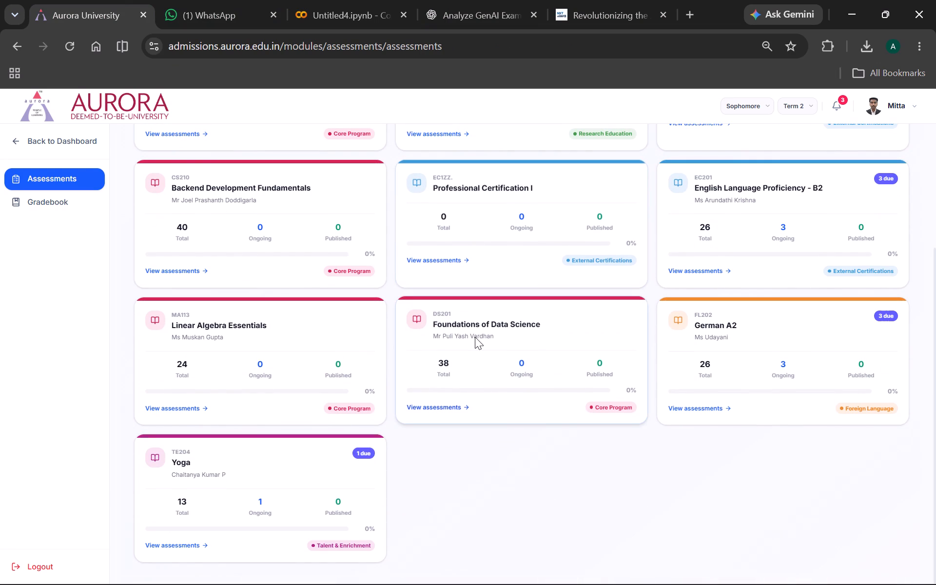
# Open the submitted Lab Report 2 file from the Foundations of Data Science assessments and review its pages through to the end.
pyautogui.click(434, 384)
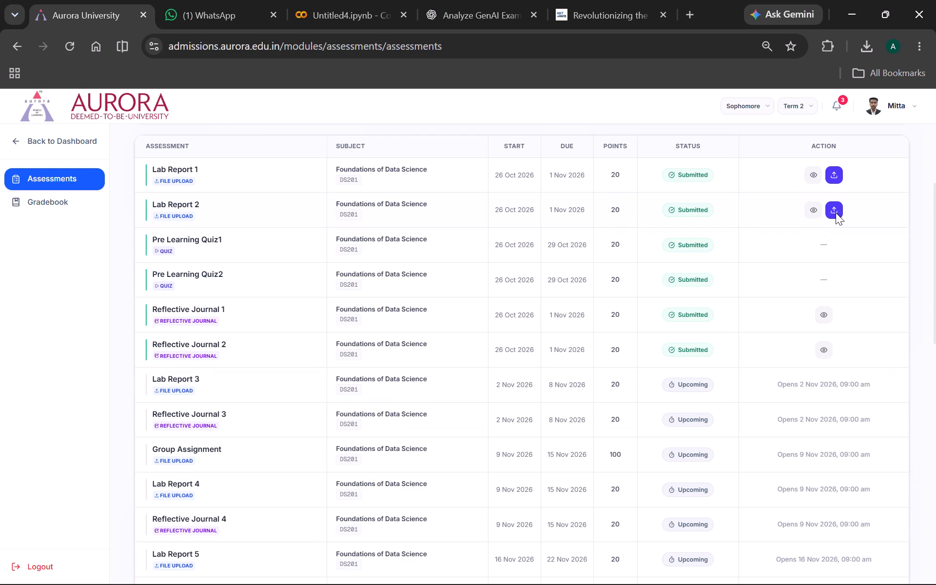
pyautogui.click(813, 203)
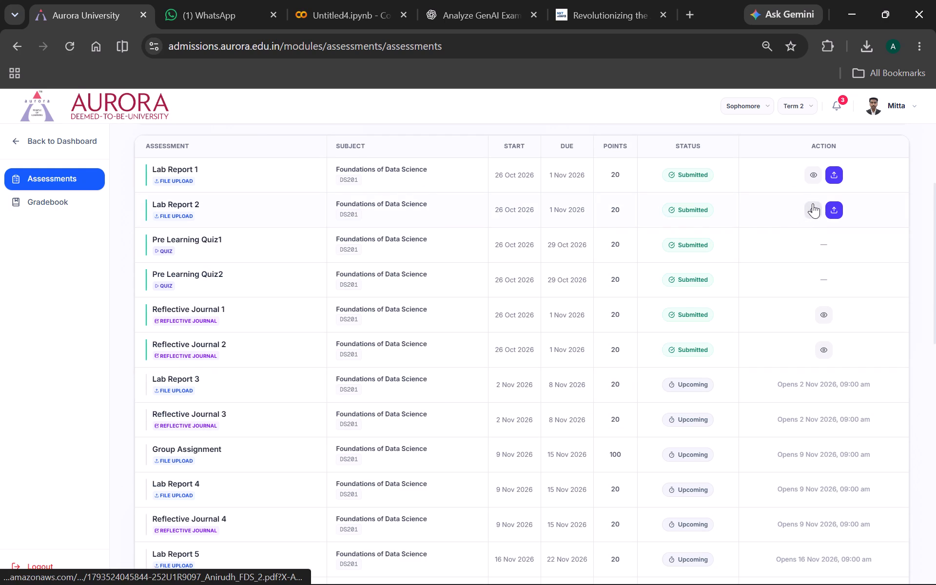
pyautogui.scroll(-6, 491, 546)
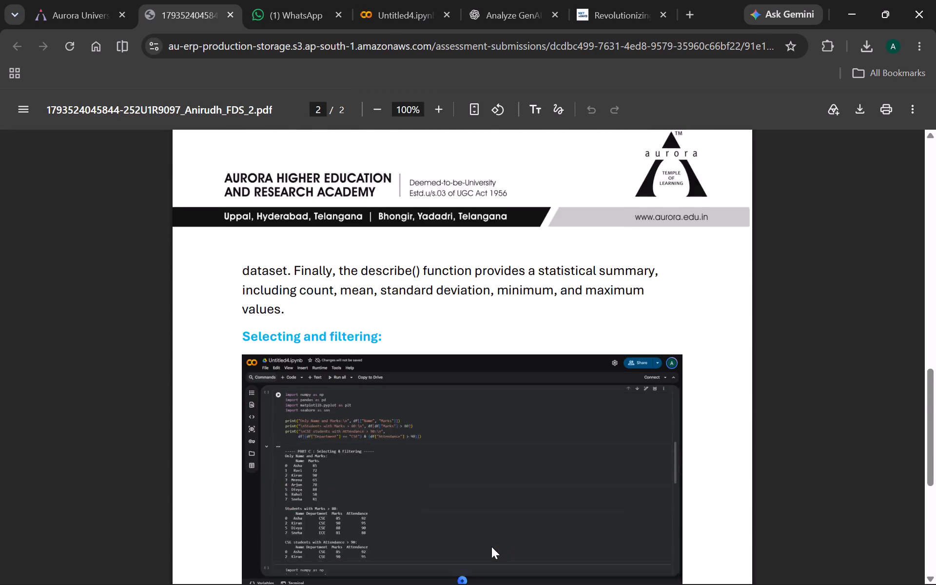
pyautogui.scroll(-4, 491, 546)
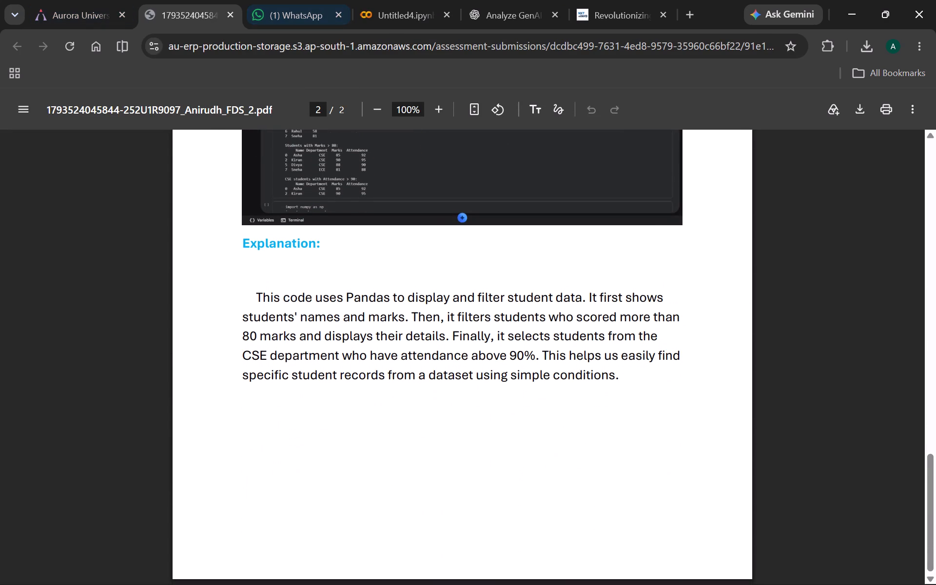
pyautogui.scroll(2, 390, 320)
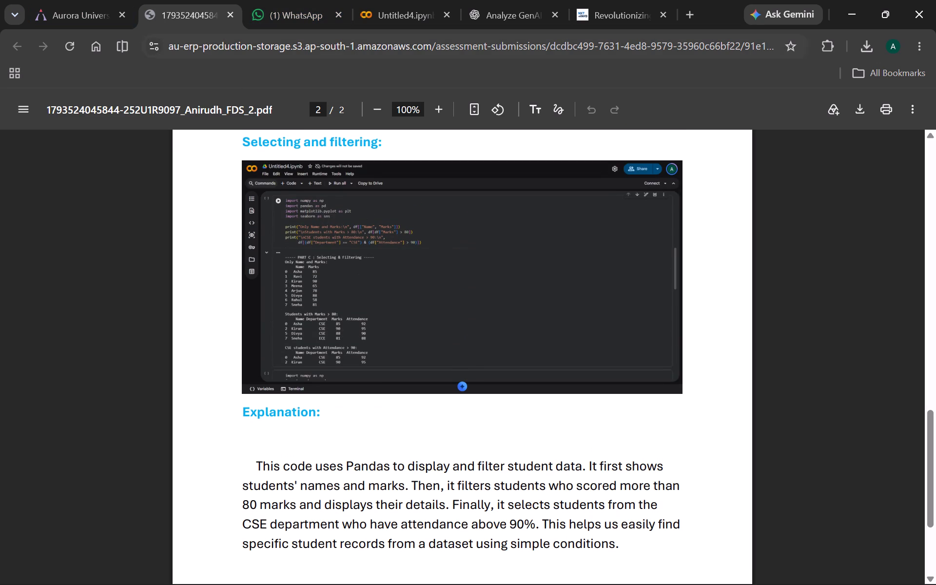
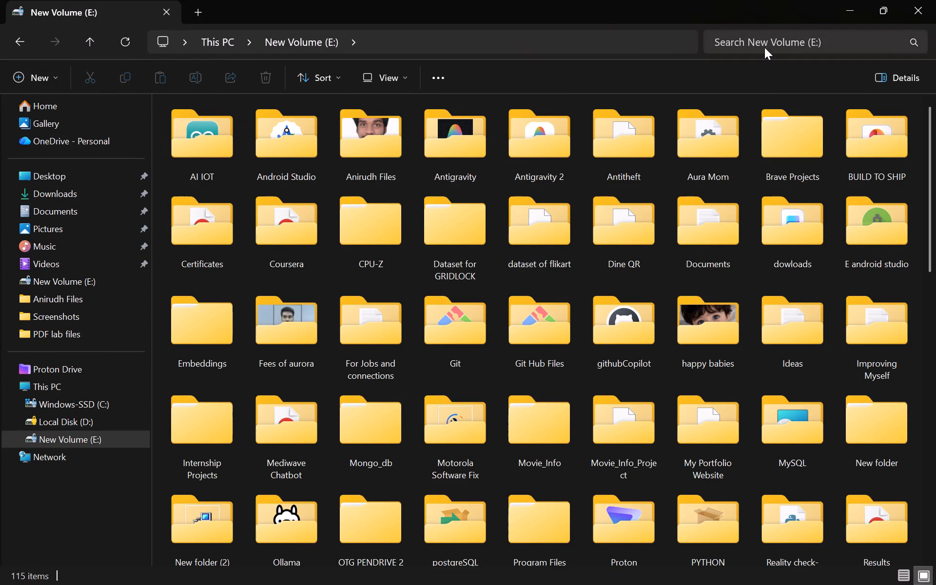
# Search the New Volume (E:) drive for "fd" and open the FDS-LAB-2 document in Word.
pyautogui.write('fd')
pyautogui.press('Return')
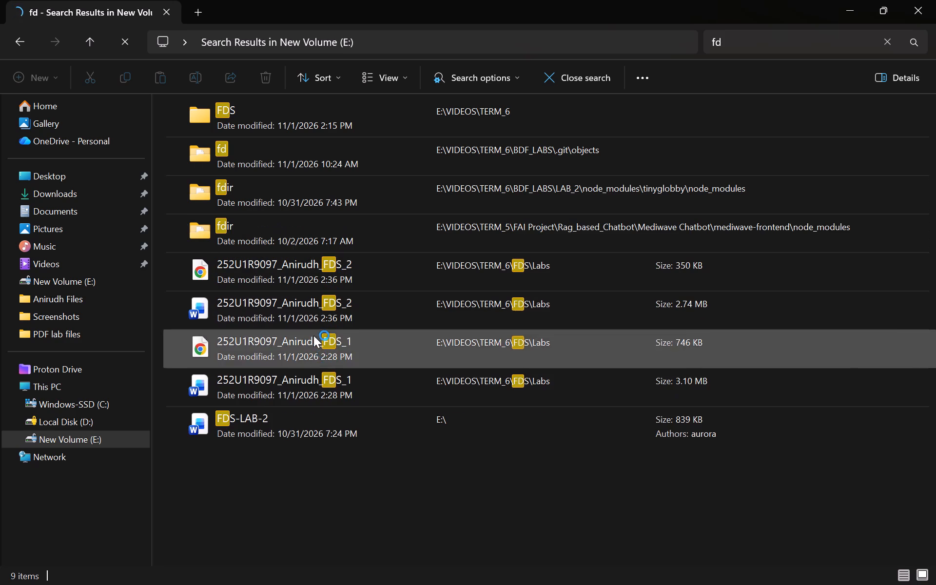
pyautogui.doubleClick(309, 418)
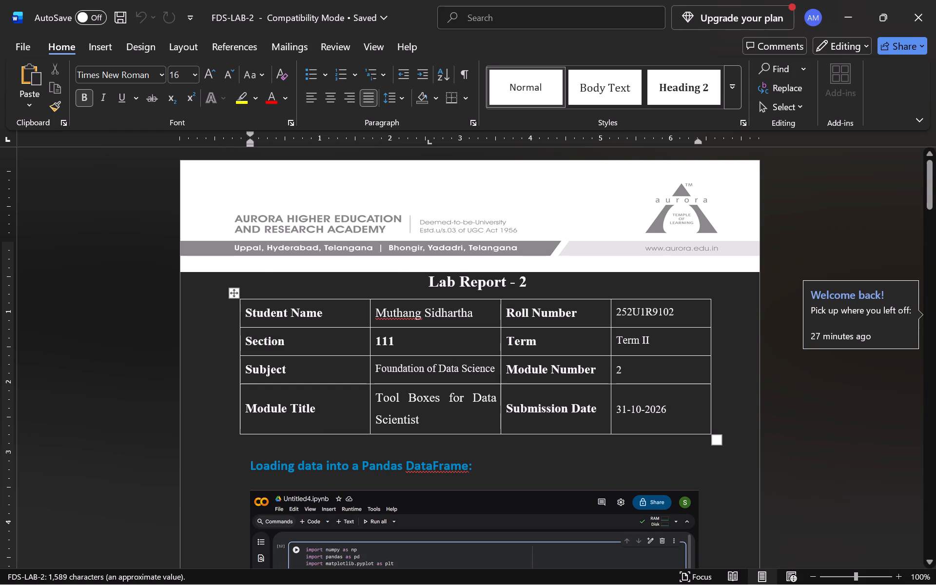
# Correct the Student Name entry in the header table by adding the letter "i" to the end of its first word.
pyautogui.click(426, 313)
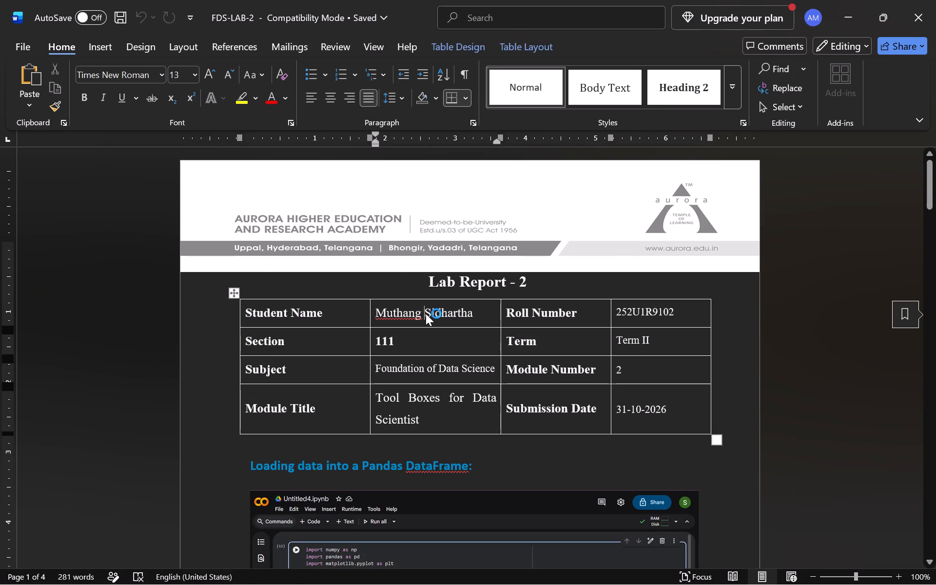
pyautogui.press('Left')
pyautogui.press('i')
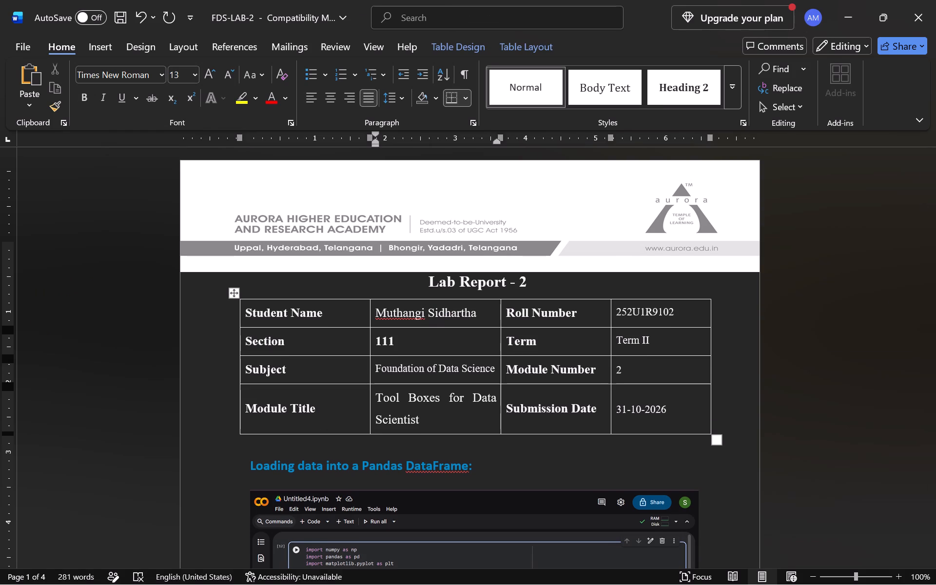
# Delete the report content from the Sorting heading through most of the final explanation paragraph on the last page.
pyautogui.hscroll(1, 426, 313)
pyautogui.scroll(-2, 426, 313)
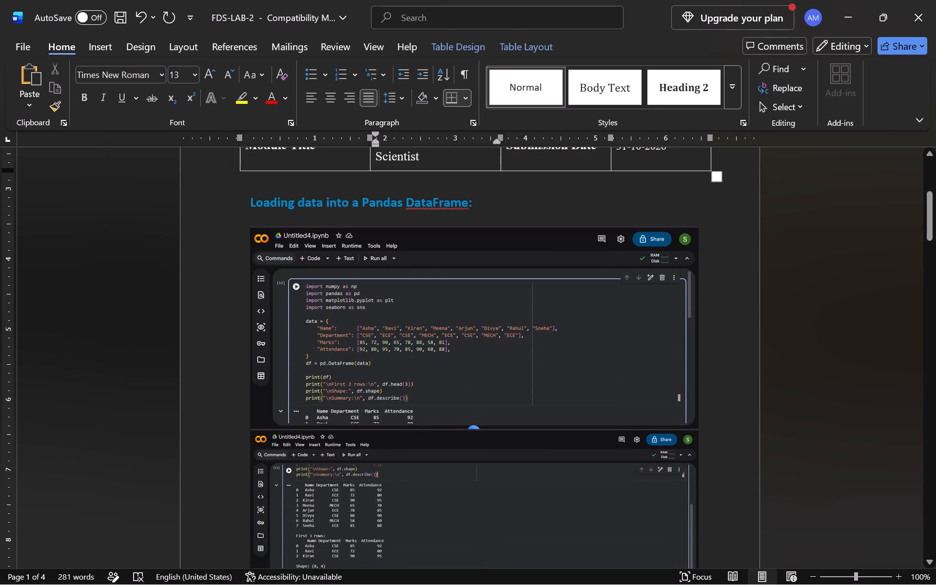
pyautogui.scroll(-2, 360, 355)
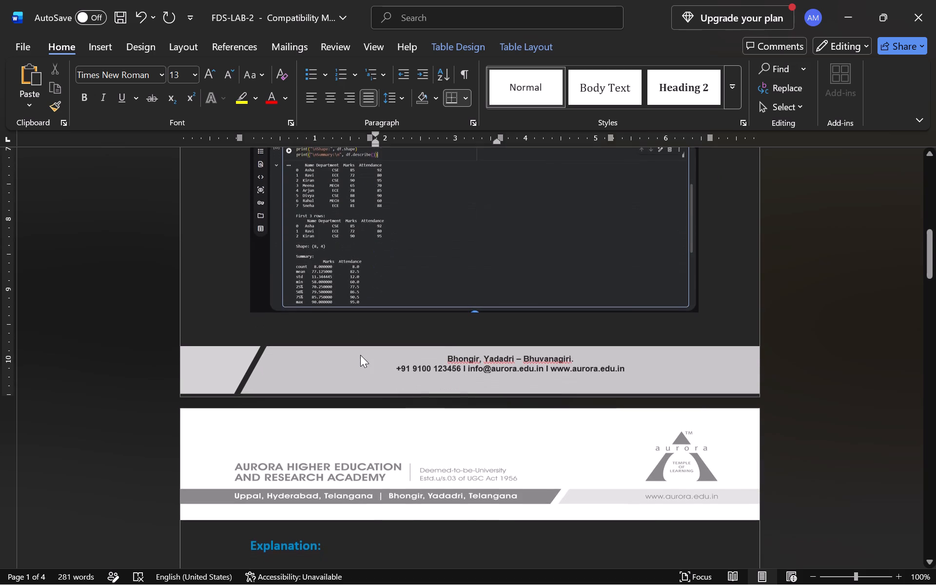
pyautogui.scroll(-2, 360, 355)
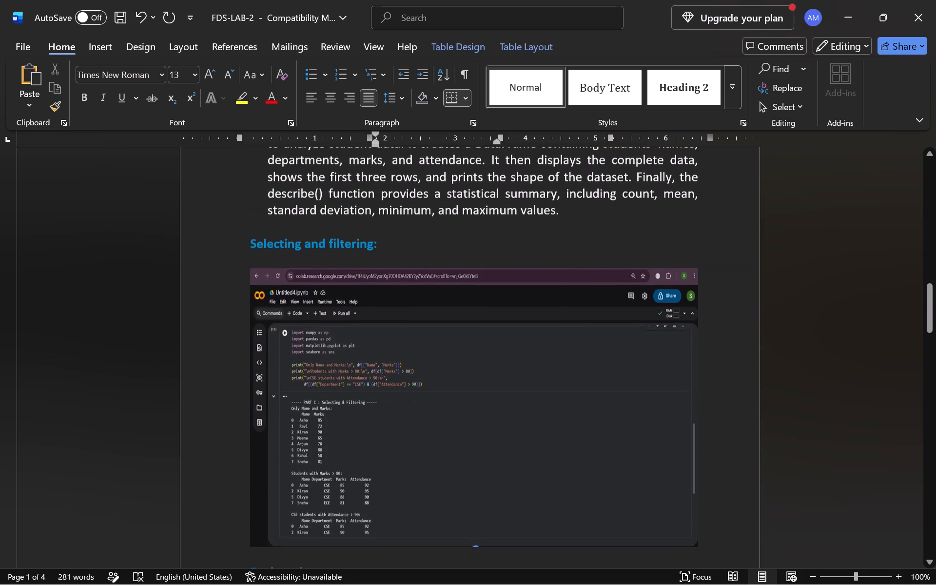
pyautogui.scroll(-3, 360, 355)
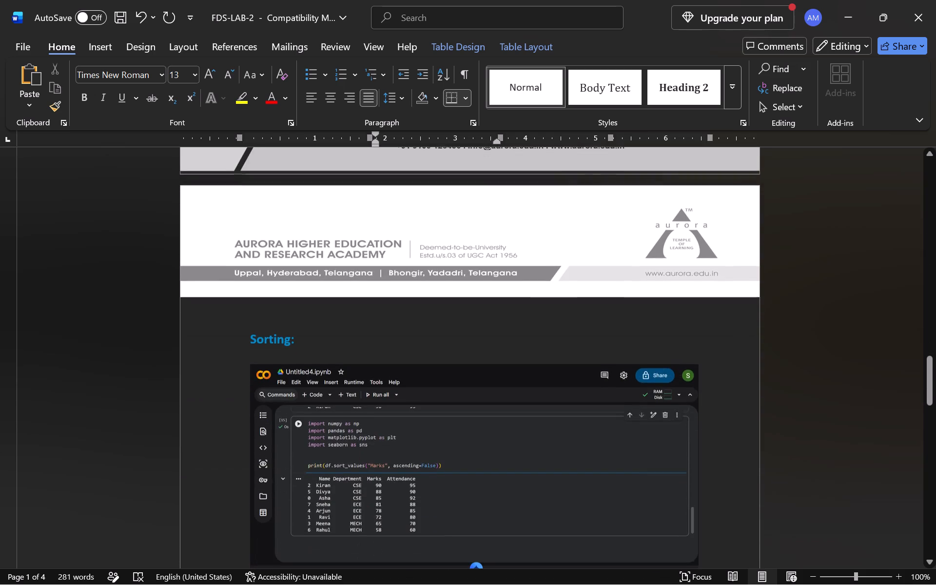
pyautogui.moveTo(251, 316); pyautogui.dragTo(487, 584)
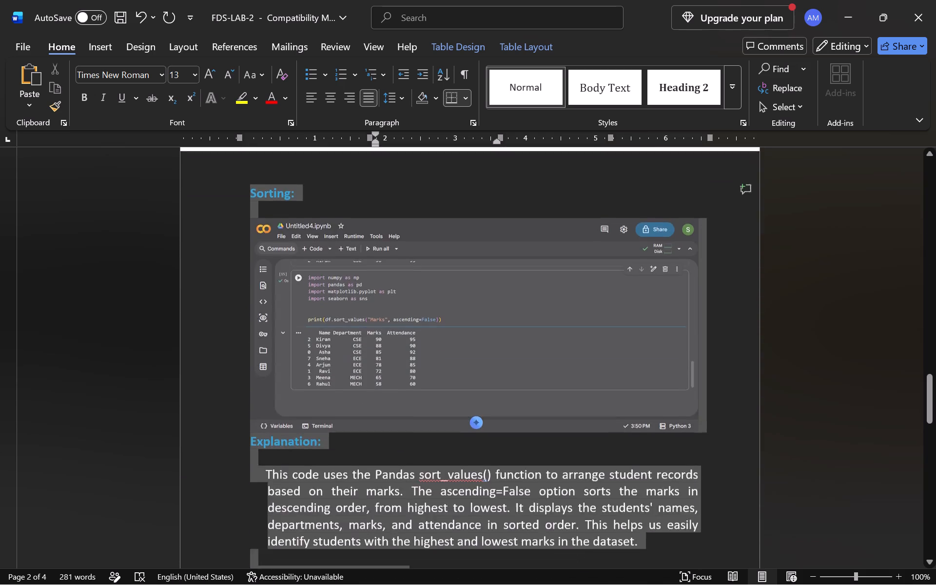
pyautogui.moveTo(487, 584); pyautogui.dragTo(490, 584)
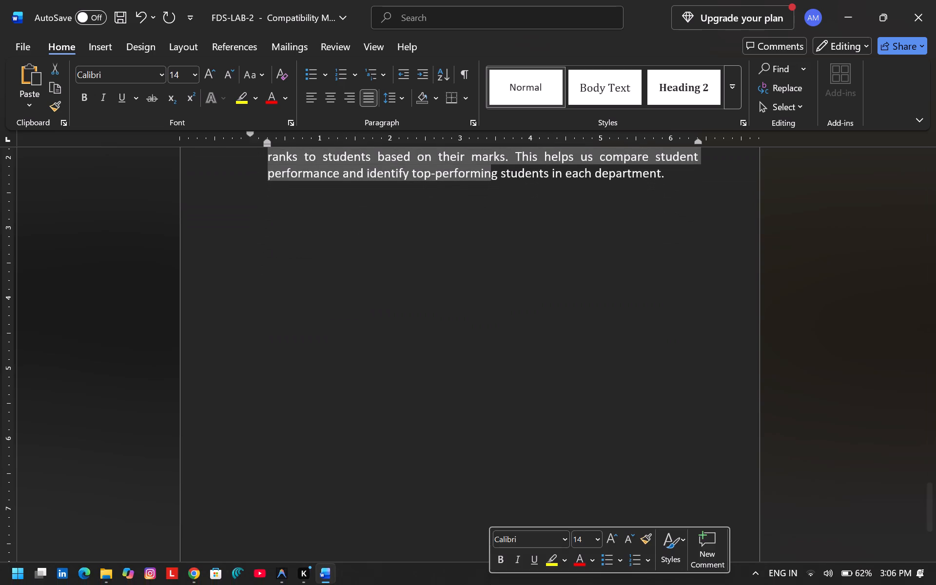
pyautogui.press('BackSpace')
# Delete the leftover text "g students in each department." and the empty last page, and save the document.
pyautogui.scroll(2, 490, 584)
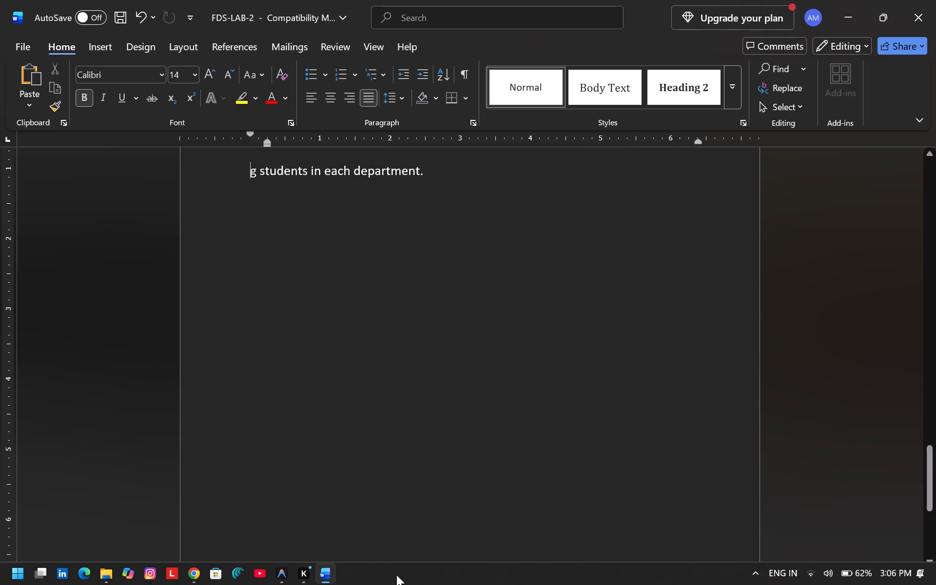
pyautogui.moveTo(446, 172); pyautogui.dragTo(231, 159)
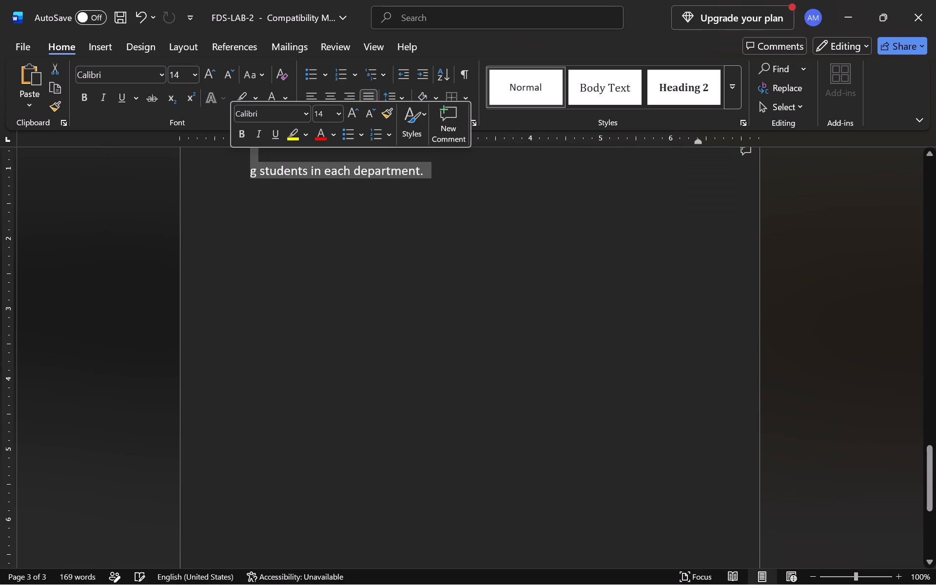
pyautogui.scroll(3, 231, 159)
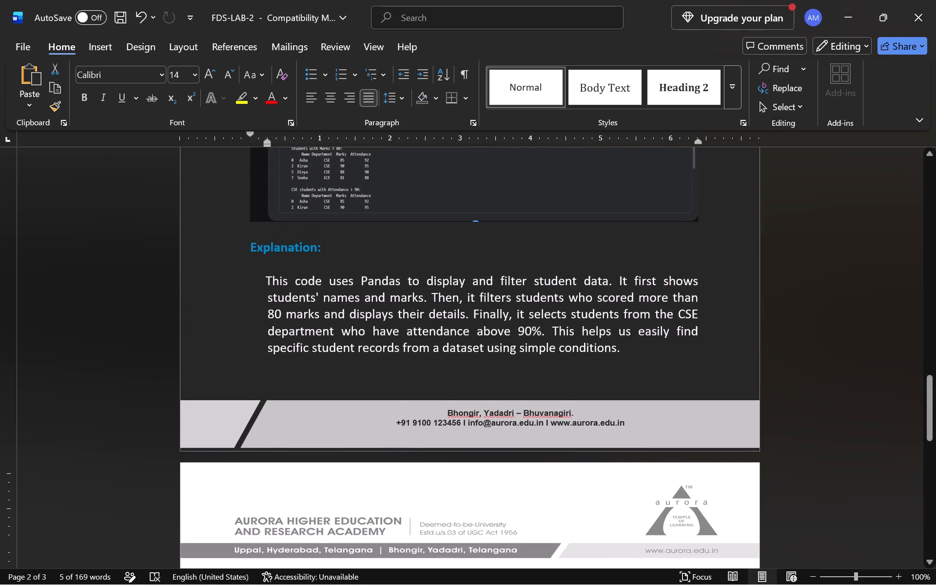
pyautogui.press('BackSpace')
pyautogui.press('BackSpace')
pyautogui.press('BackSpace')
pyautogui.press('BackSpace')
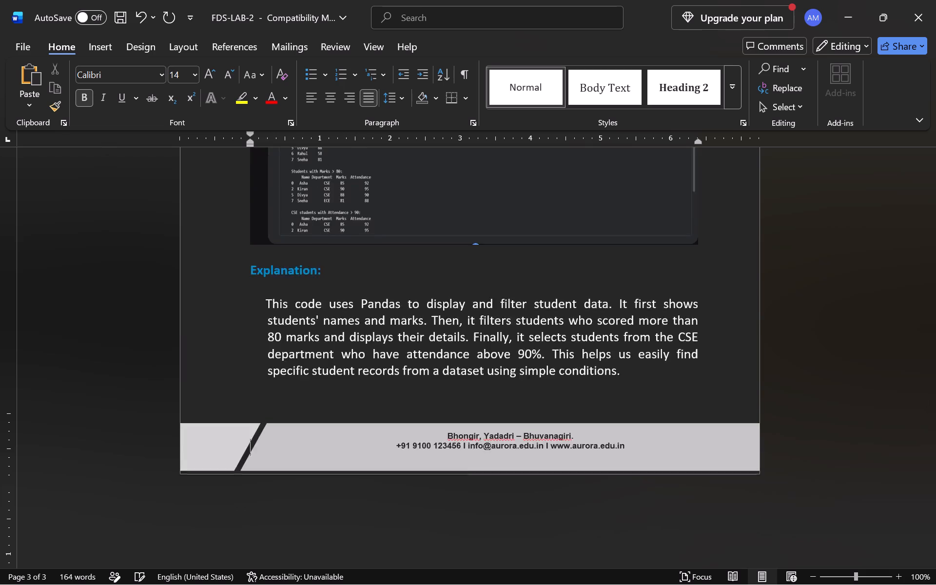
pyautogui.scroll(6, 231, 159)
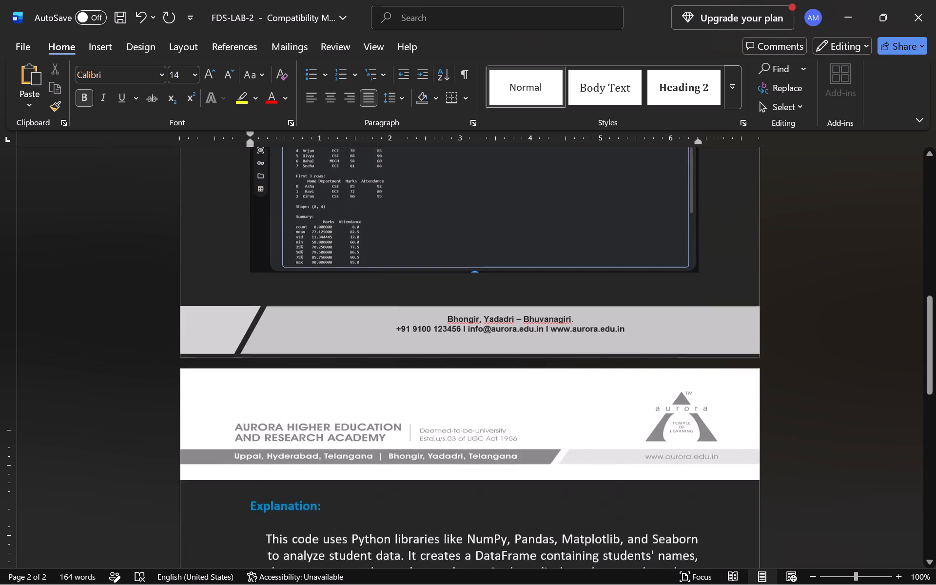
pyautogui.scroll(-4, 231, 159)
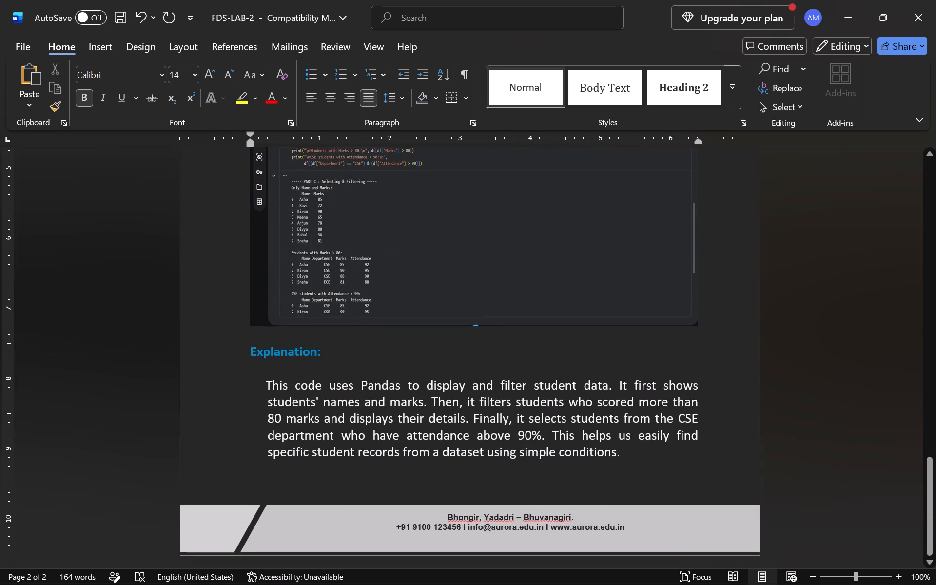
pyautogui.hotkey('ctrl', 's')
# Open the export options for creating a PDF/XPS document from FDS-LAB-2.
pyautogui.scroll(9, 231, 159)
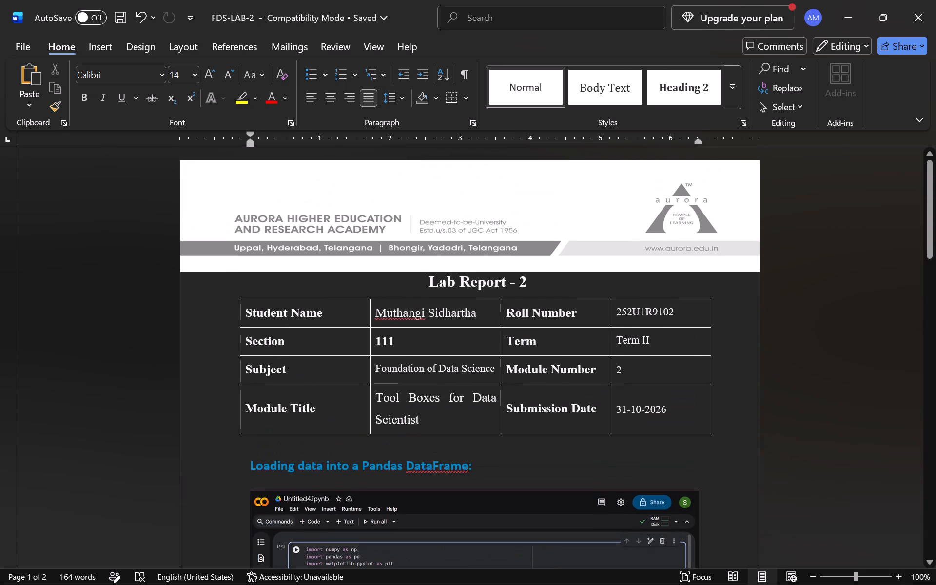
pyautogui.click(23, 42)
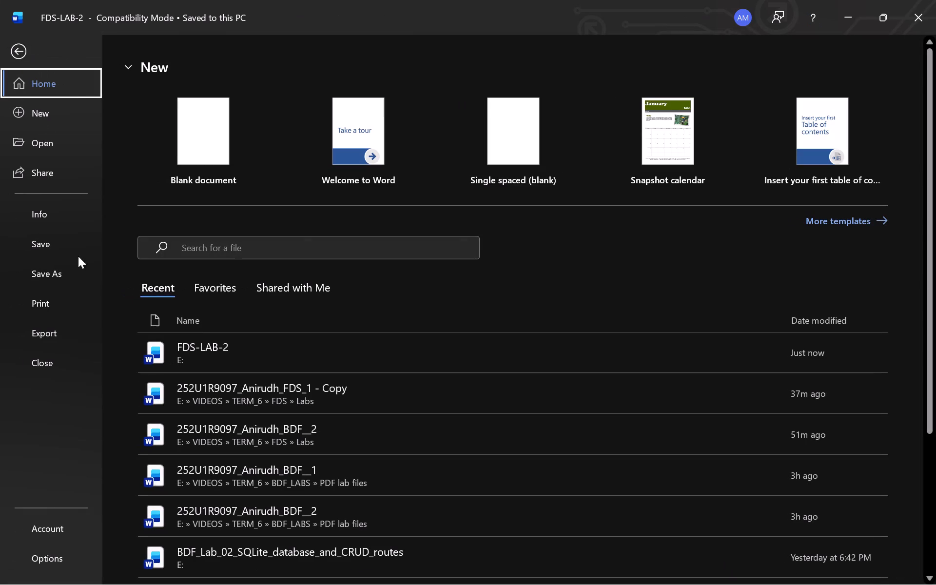
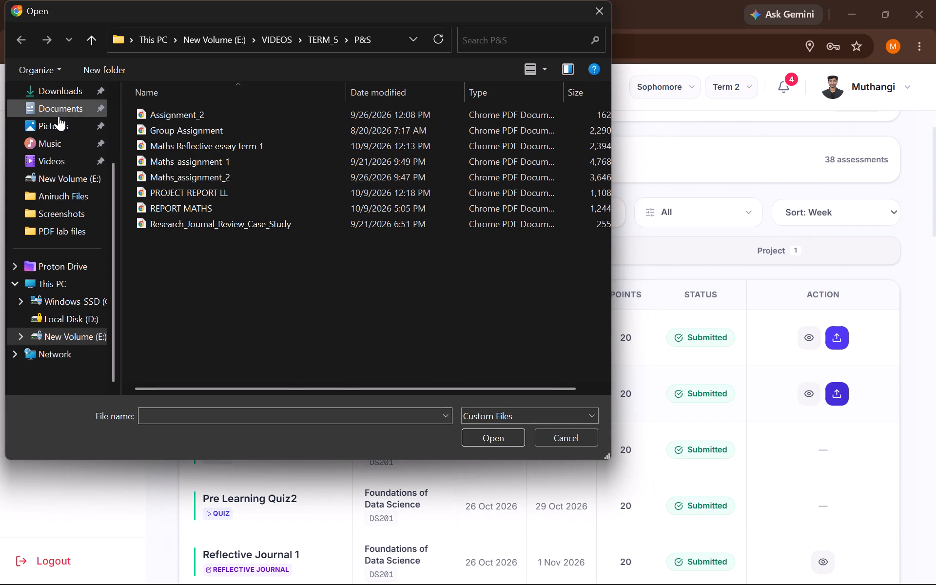
# Choose the recent FDS-LAB-2 PDF from the Home location as the replacement file for the Lab Report 2 submission.
pyautogui.scroll(4, 58, 116)
pyautogui.click(41, 93)
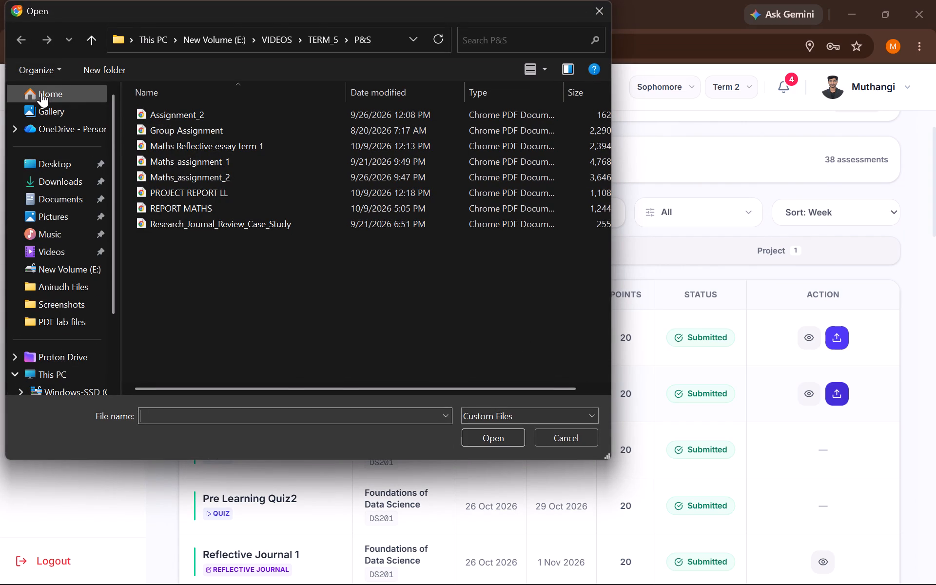
pyautogui.scroll(-1, 337, 258)
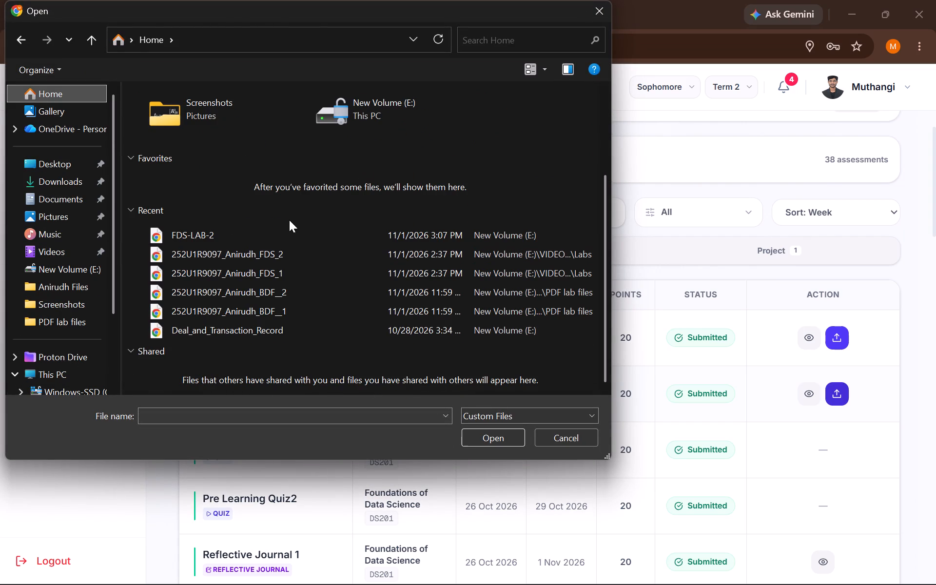
pyautogui.doubleClick(292, 238)
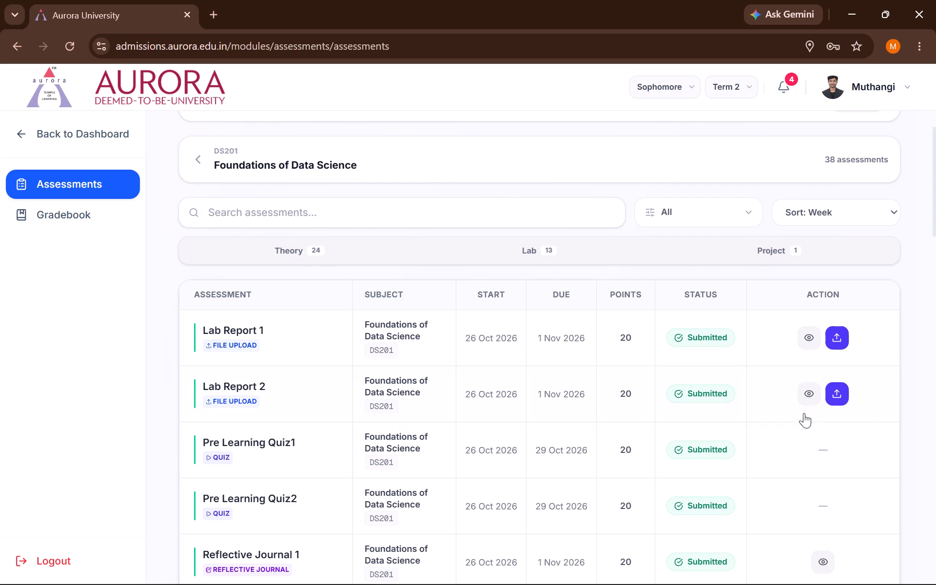
# View the submitted Lab Report 2 PDF to check it, and return to the assessments list.
pyautogui.click(816, 399)
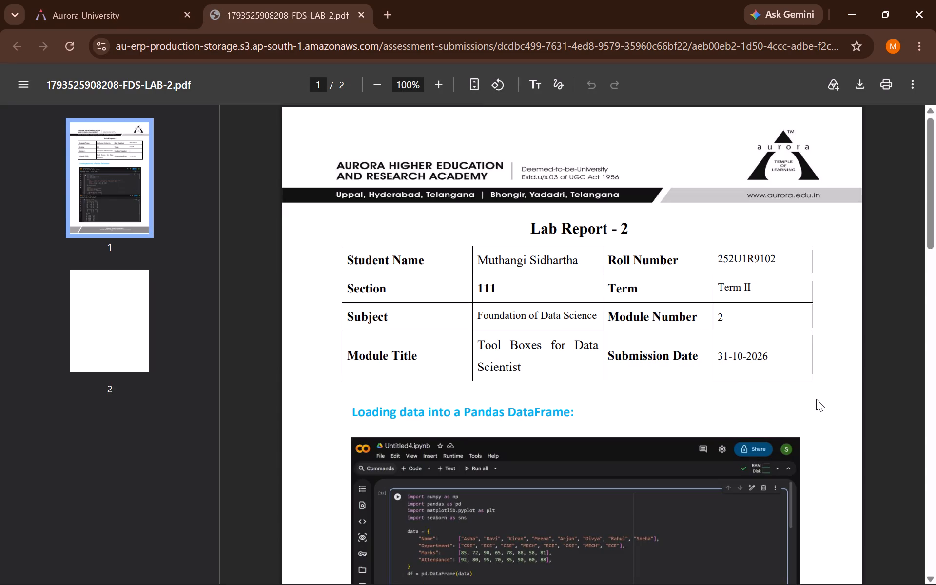
pyautogui.click(123, 0)
# Open the Lab Report 2 details, show the Your Submission section, and copy a full-screen screenshot of it to the clipboard.
pyautogui.scroll(2, 521, 484)
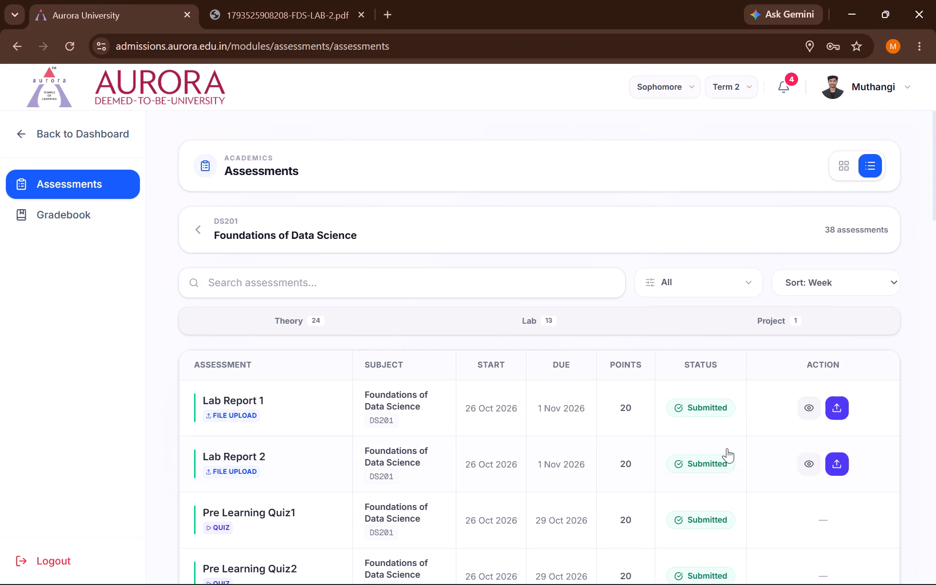
pyautogui.click(601, 451)
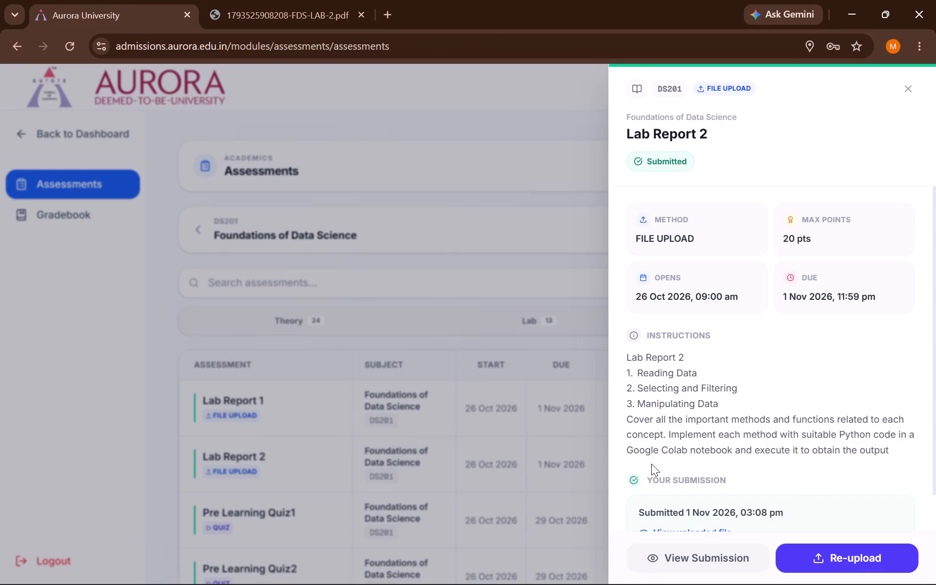
pyautogui.hscroll(2, 651, 464)
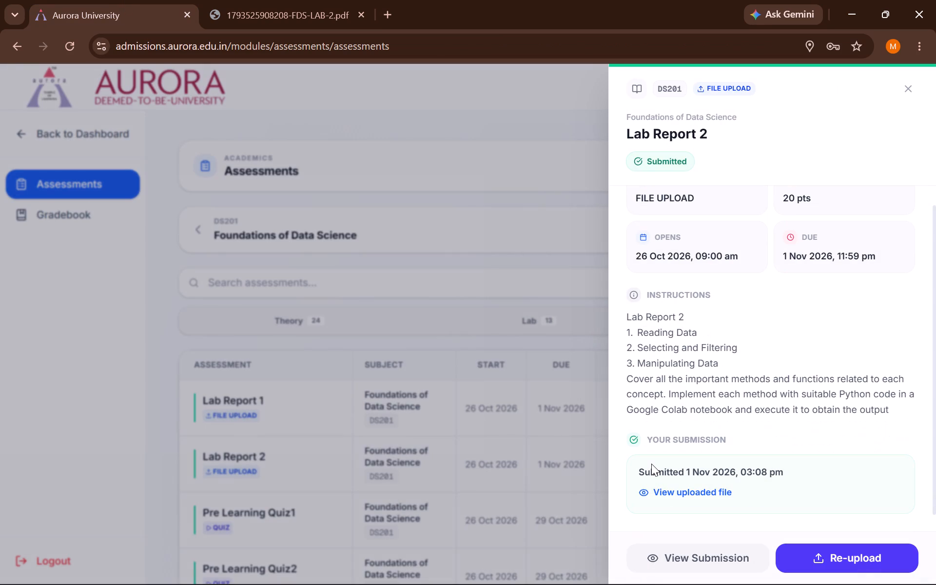
pyautogui.press('shift+super+s')
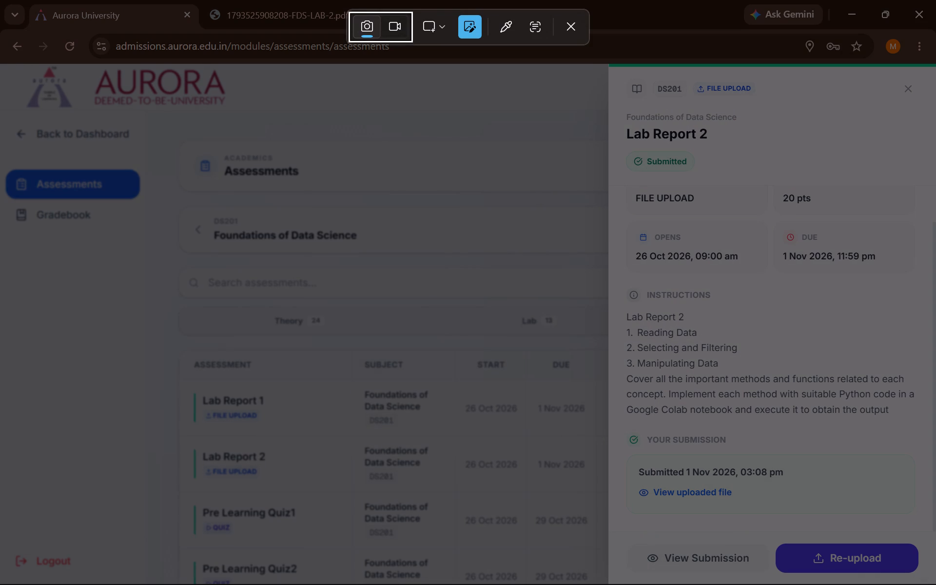
pyautogui.moveTo(0, 0); pyautogui.dragTo(935, 584)
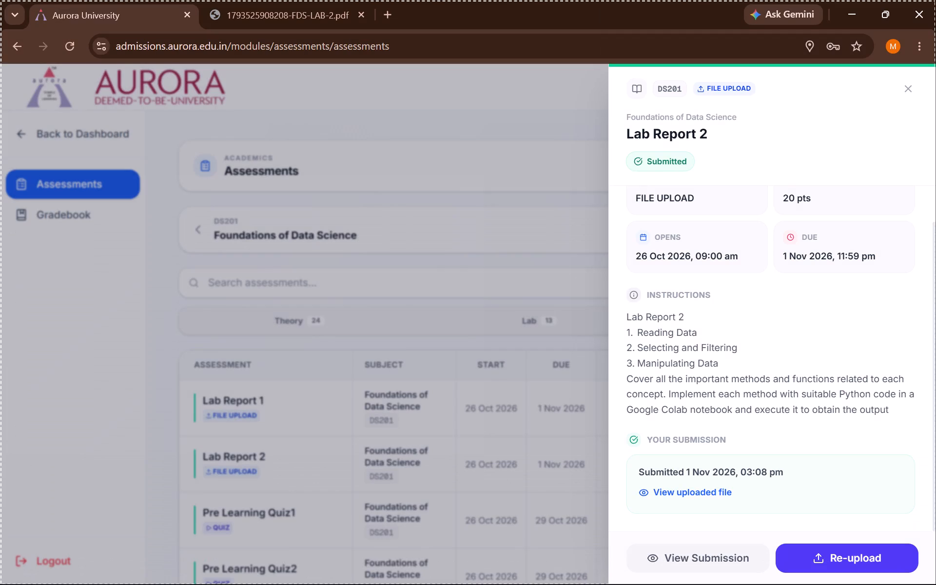
pyautogui.hotkey('ctrl', 'c')
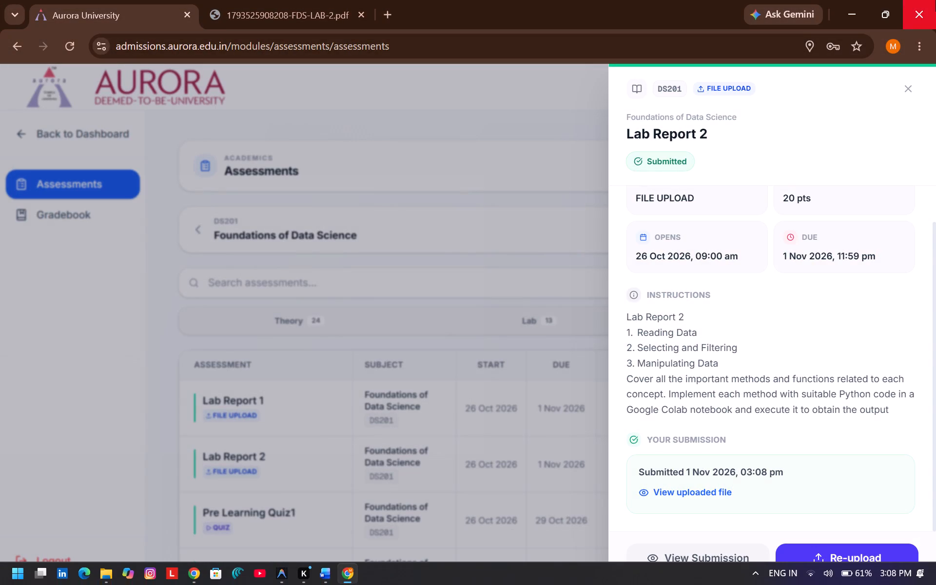